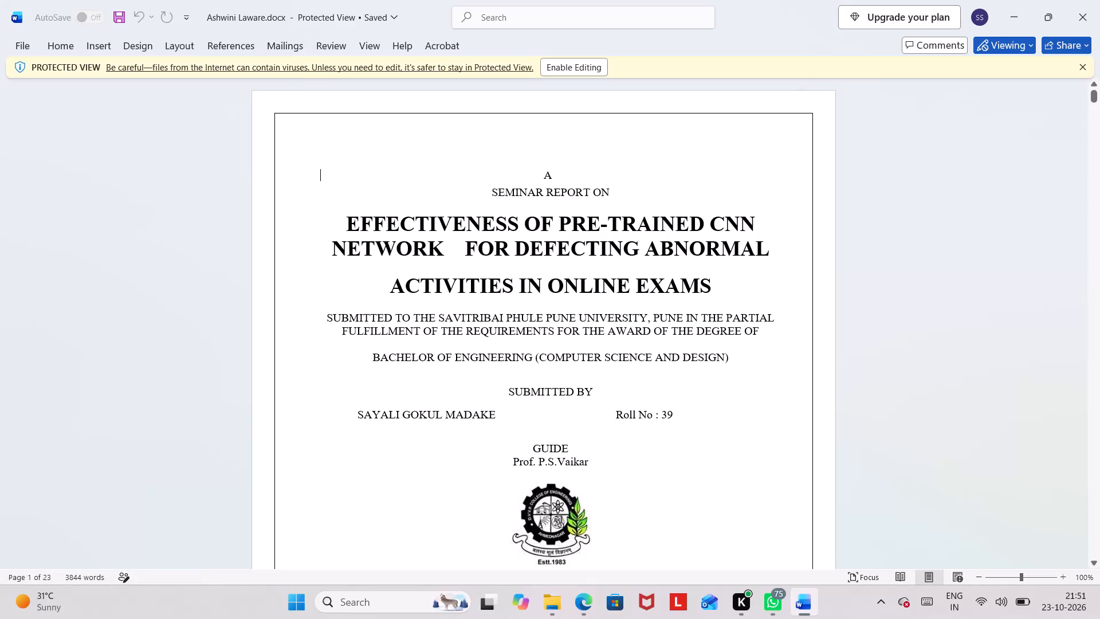
# Enable editing of the seminar report and change the roll number on the title page to 37.
pyautogui.click(568, 70)
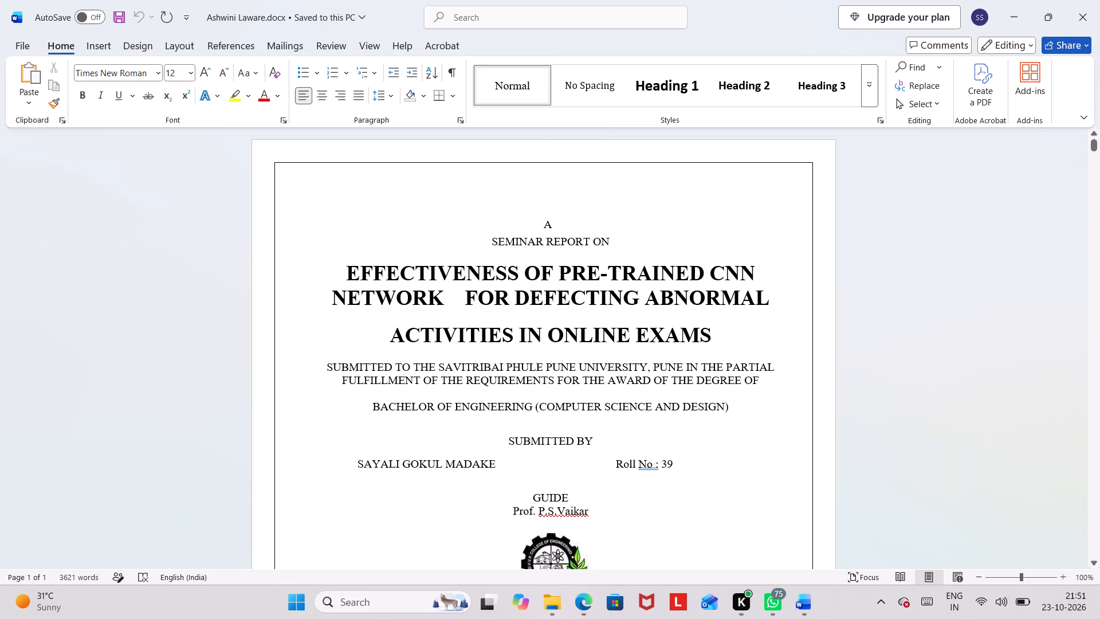
pyautogui.click(673, 468)
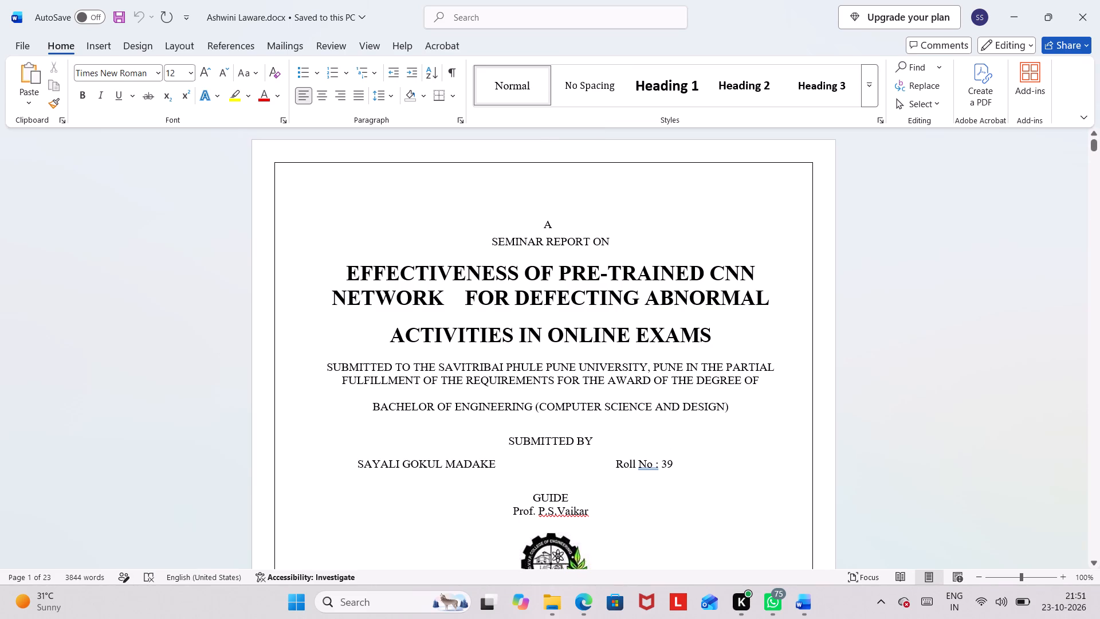
pyautogui.press('BackSpace')
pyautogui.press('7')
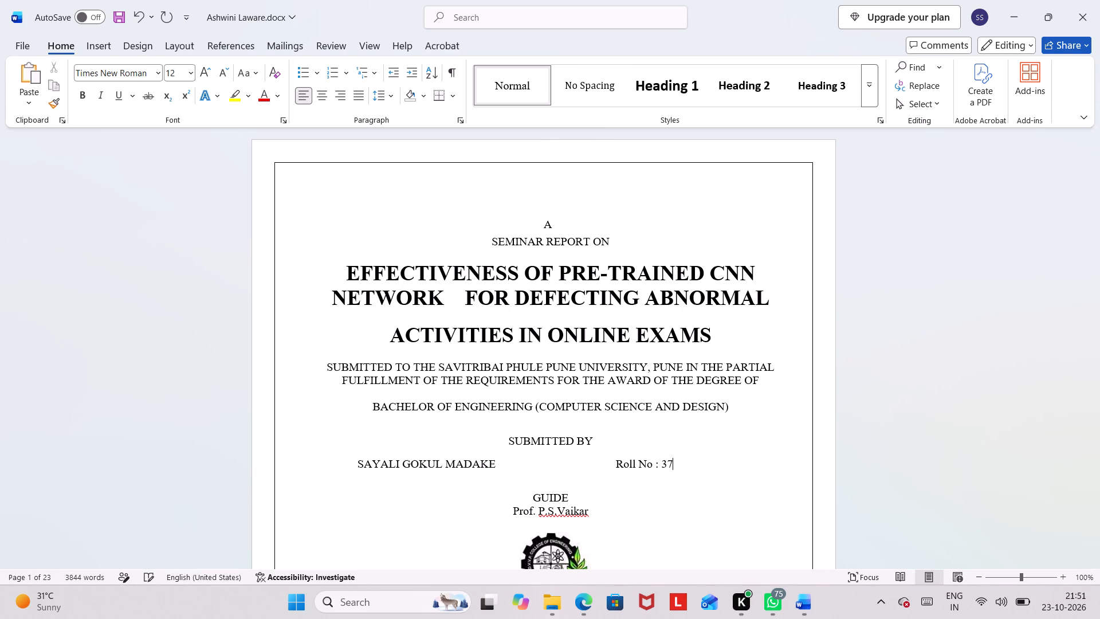
# Replace the student's name under SUBMITTED BY on the title page.
pyautogui.click(500, 455)
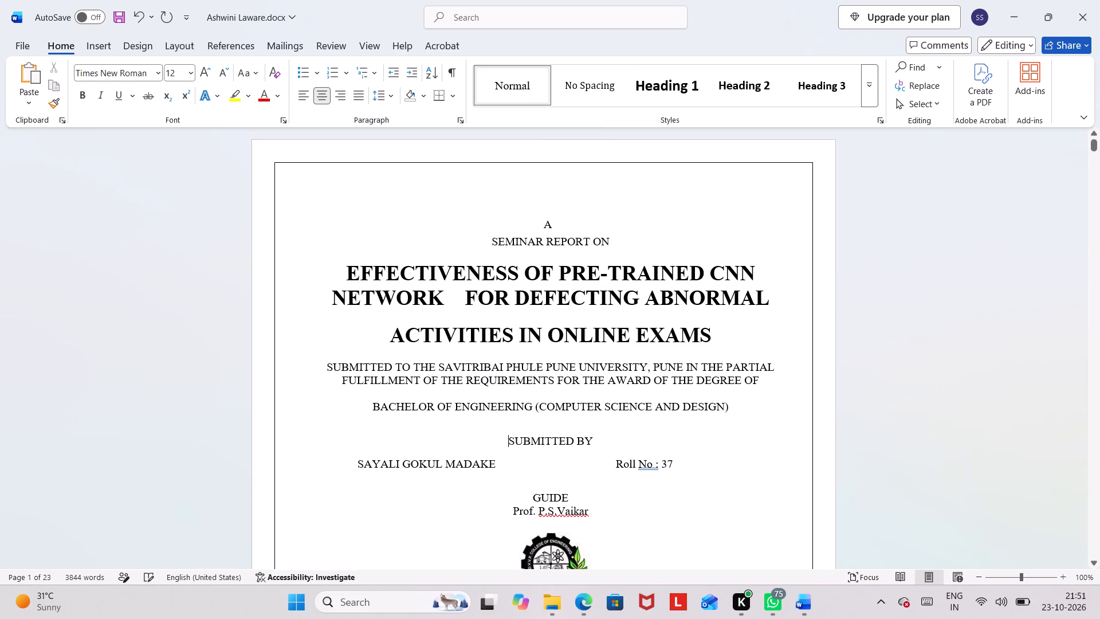
pyautogui.click(498, 461)
pyautogui.press('BackSpace')
pyautogui.press('BackSpace')
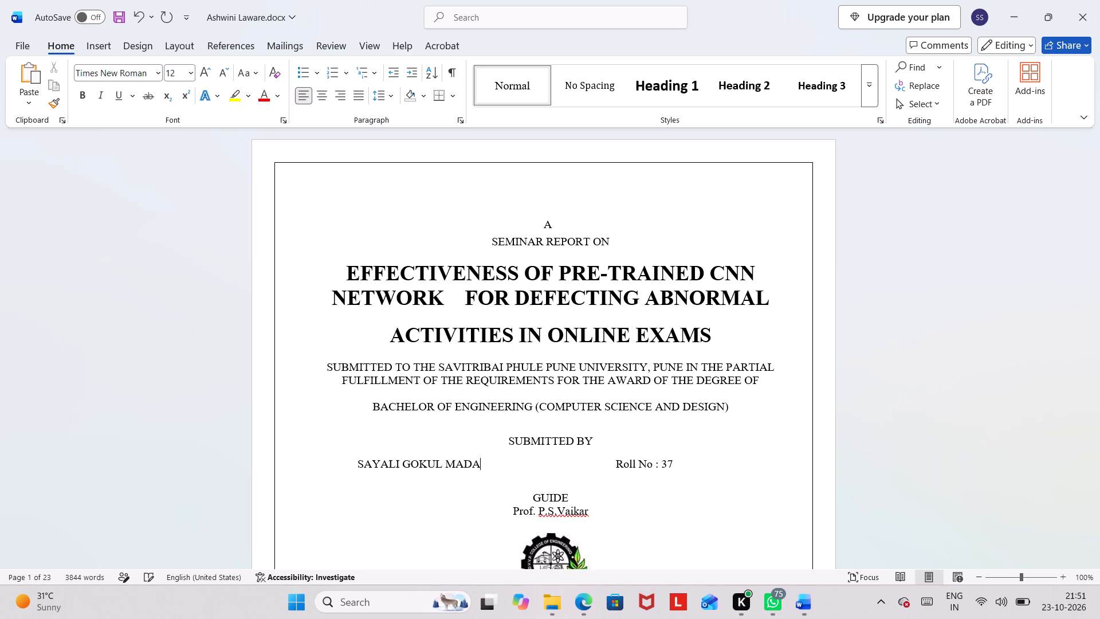
# Clear the existing student name under SUBMITTED BY on the title page and enter the new student's full name in capitals.
pyautogui.press('BackSpace')
pyautogui.press('BackSpace')
pyautogui.press('BackSpace')
pyautogui.press('BackSpace')
pyautogui.press('BackSpace')
pyautogui.press('BackSpace')
pyautogui.press('BackSpace')
pyautogui.press('BackSpace')
pyautogui.press('BackSpace')
pyautogui.press('BackSpace')
pyautogui.press('BackSpace')
pyautogui.press('BackSpace')
pyautogui.press('BackSpace')
pyautogui.press('BackSpace')
pyautogui.press('BackSpace')
pyautogui.press('BackSpace')
pyautogui.press('BackSpace')
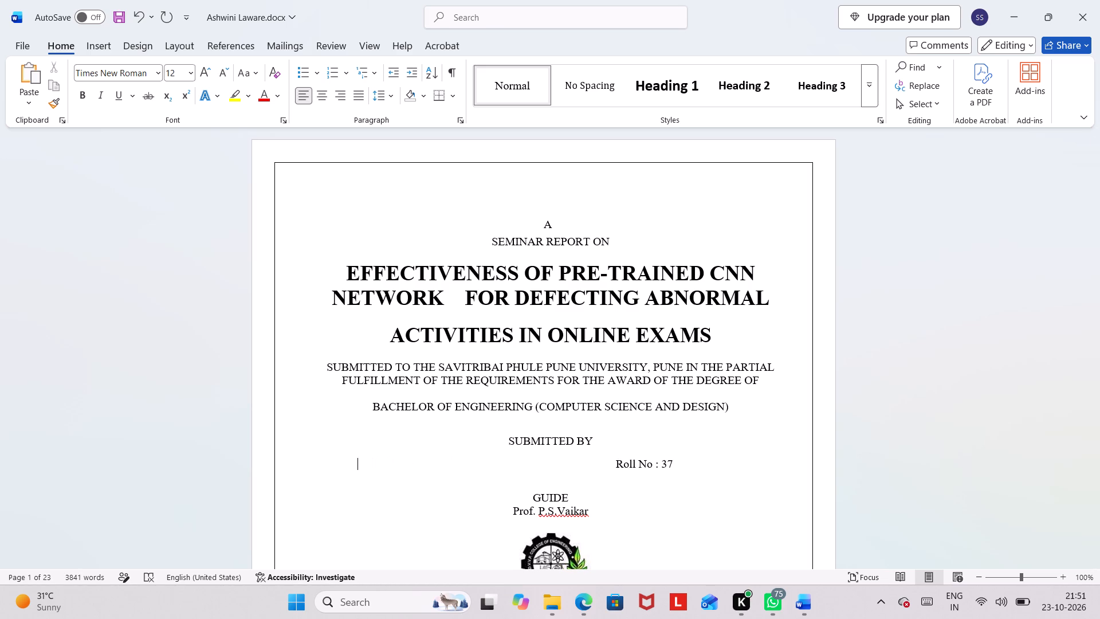
pyautogui.press('BackSpace')
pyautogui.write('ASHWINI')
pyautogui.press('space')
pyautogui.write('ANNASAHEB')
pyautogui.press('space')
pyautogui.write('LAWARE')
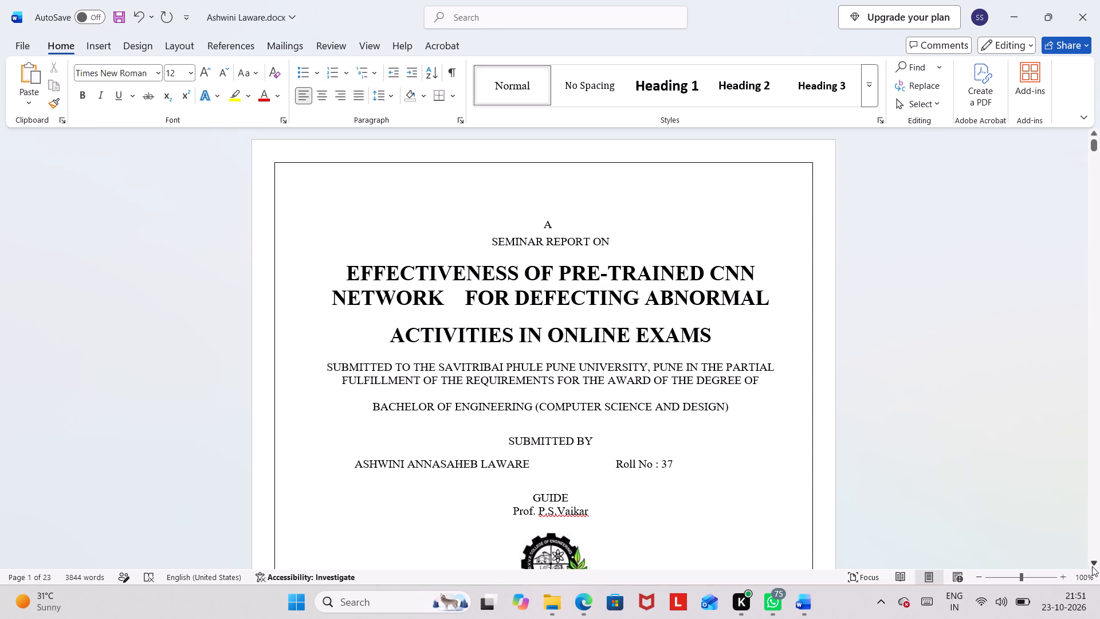
# Go to the certificate page of the seminar report to examine the student and seminar details.
pyautogui.click(1092, 566)
pyautogui.tripleClick(1092, 566)
pyautogui.click(1092, 566)
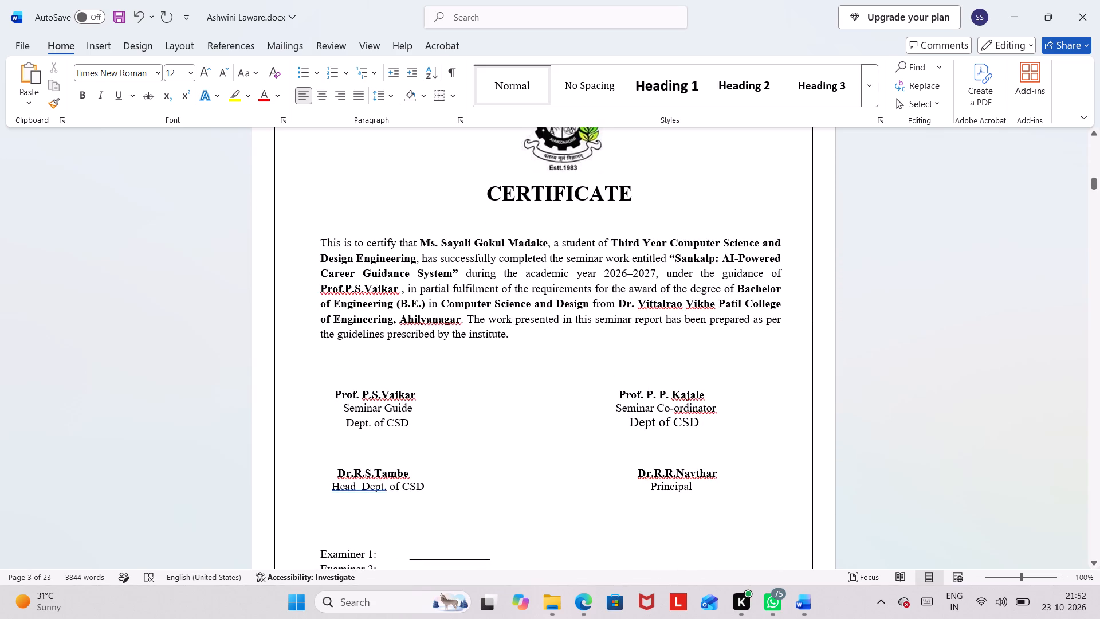
# Replace the student's name after "Ms." in the certificate paragraph with the new student's full name.
pyautogui.click(548, 242)
pyautogui.press('BackSpace')
pyautogui.press('BackSpace')
pyautogui.press('BackSpace')
pyautogui.press('BackSpace')
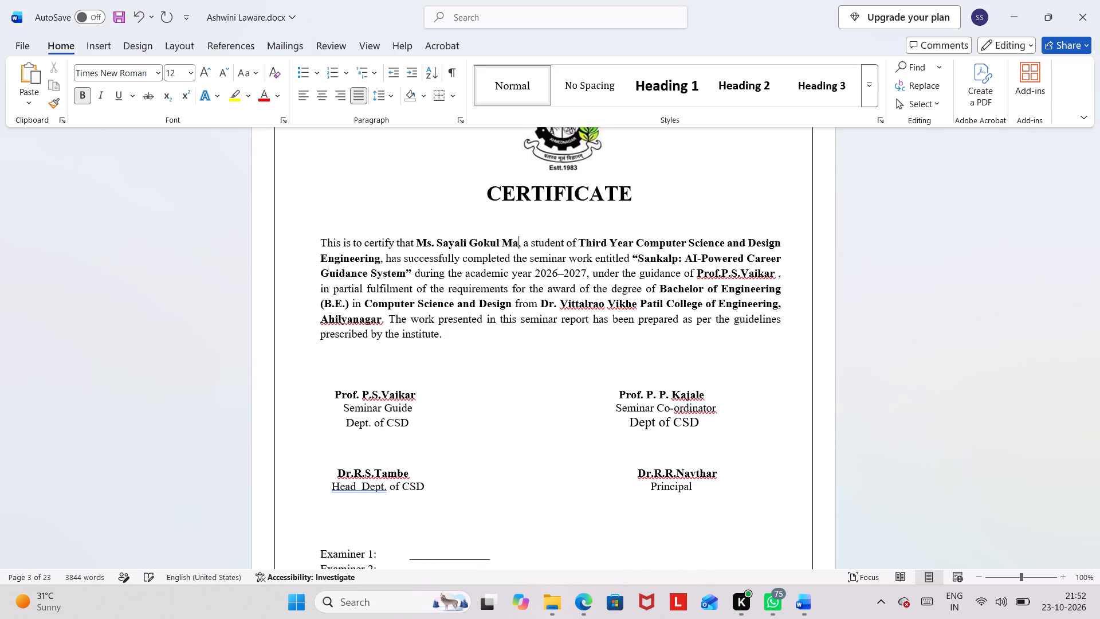
pyautogui.press('BackSpace')
pyautogui.press('BackSpace')
pyautogui.press('BackSpace')
pyautogui.press('BackSpace')
pyautogui.press('BackSpace')
pyautogui.press('BackSpace')
pyautogui.press('BackSpace')
pyautogui.press('BackSpace')
pyautogui.press('BackSpace')
pyautogui.press('BackSpace')
pyautogui.press('BackSpace')
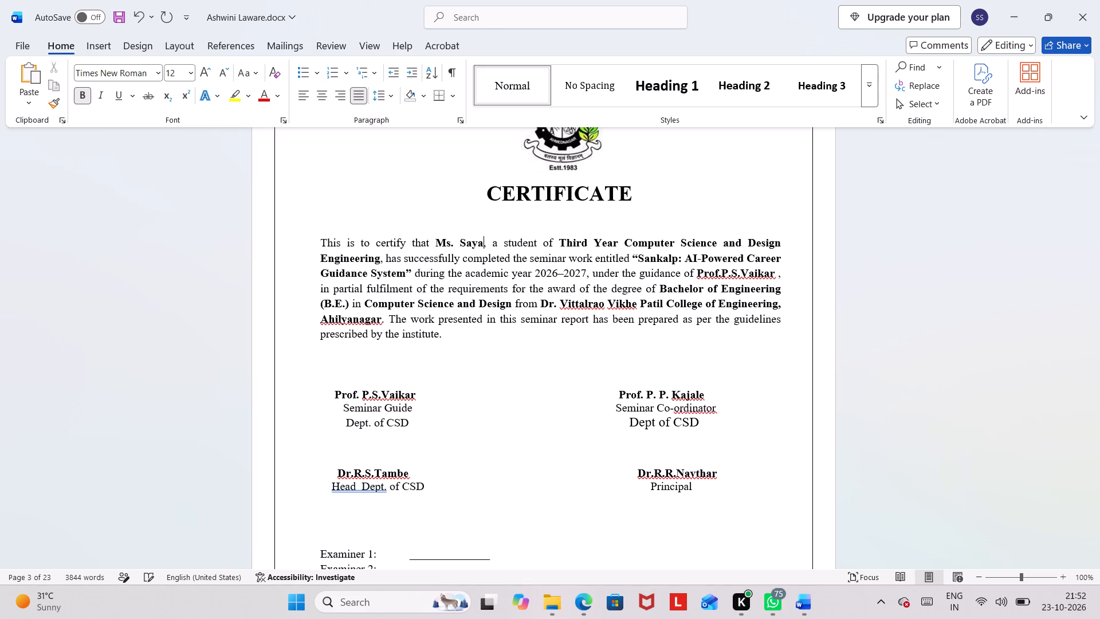
pyautogui.press('BackSpace')
pyautogui.press('BackSpace')
pyautogui.press('BackSpace')
pyautogui.press('BackSpace')
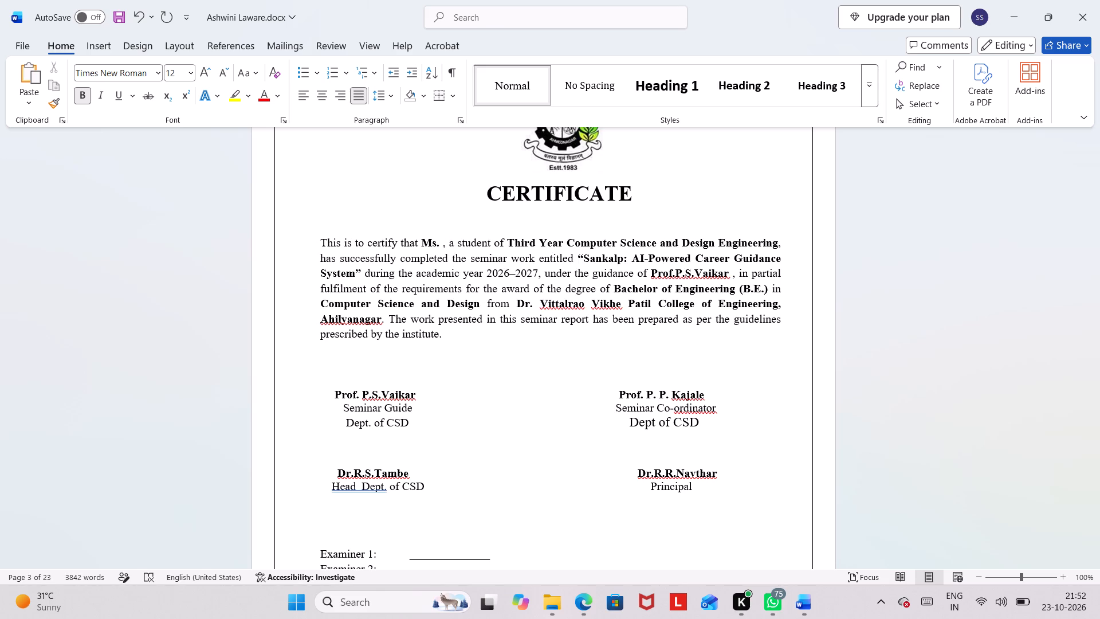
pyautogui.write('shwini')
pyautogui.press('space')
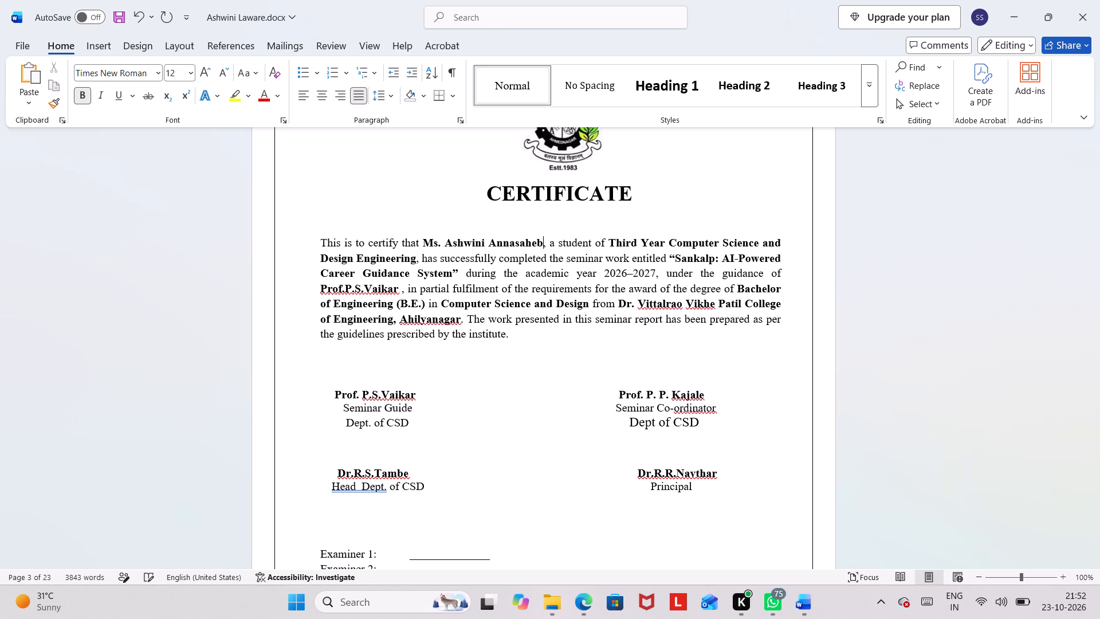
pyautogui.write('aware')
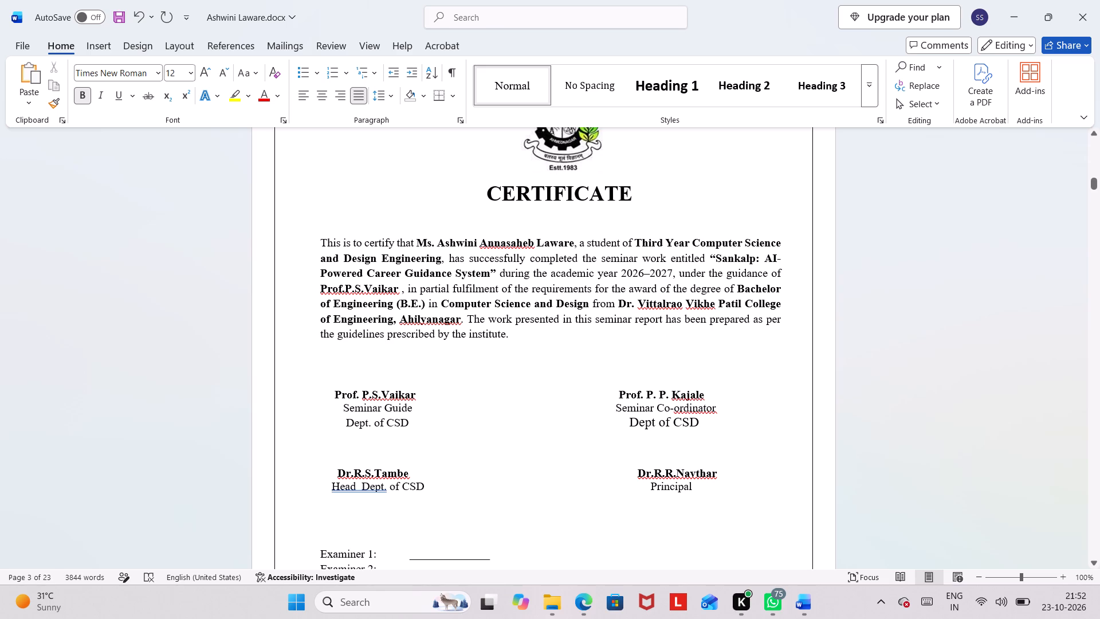
# Replace the quoted seminar title in the certificate paragraph with a new title beginning "Eff".
pyautogui.click(490, 273)
pyautogui.press('BackSpace')
pyautogui.press('BackSpace')
pyautogui.press('BackSpace')
pyautogui.press('BackSpace')
pyautogui.press('BackSpace')
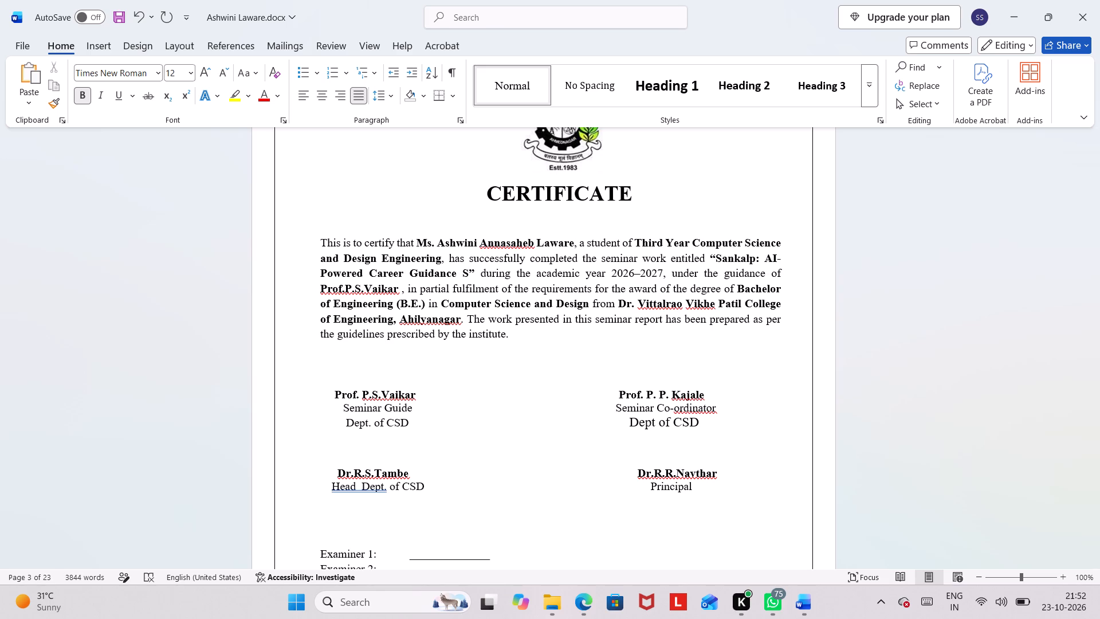
pyautogui.press('BackSpace')
pyautogui.press('BackSpace')
pyautogui.press('BackSpace')
pyautogui.press('BackSpace')
pyautogui.press('BackSpace')
pyautogui.press('BackSpace')
pyautogui.press('BackSpace')
pyautogui.press('BackSpace')
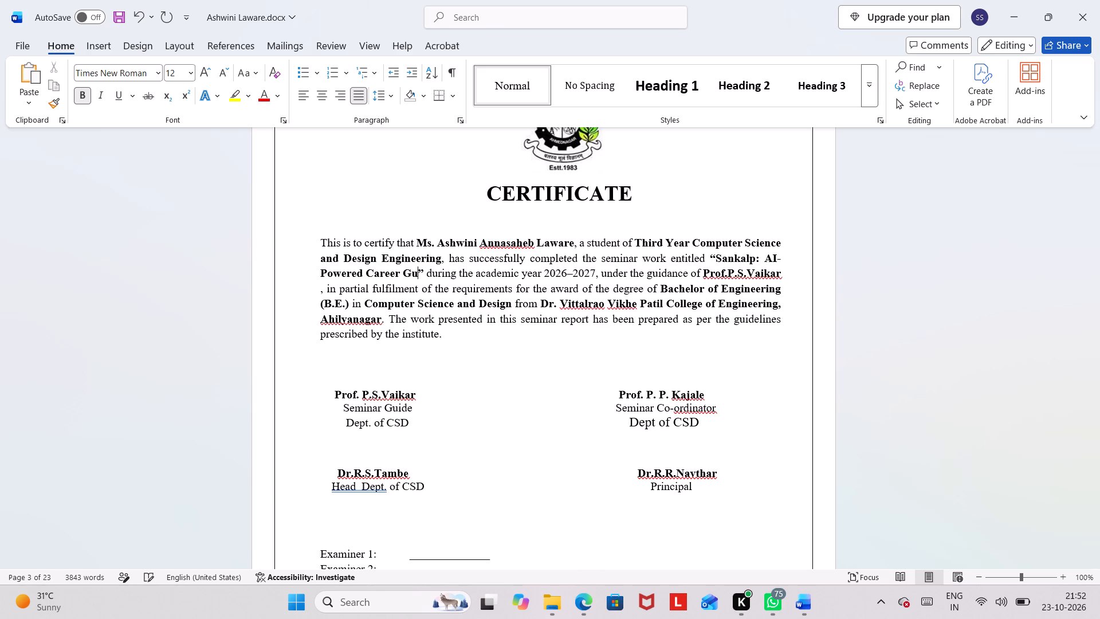
pyautogui.press('BackSpace')
pyautogui.press('BackSpace')
pyautogui.press('BackSpace')
pyautogui.press('BackSpace')
pyautogui.press('BackSpace')
pyautogui.press('BackSpace')
pyautogui.press('BackSpace')
pyautogui.press('BackSpace')
pyautogui.press('BackSpace')
pyautogui.press('BackSpace')
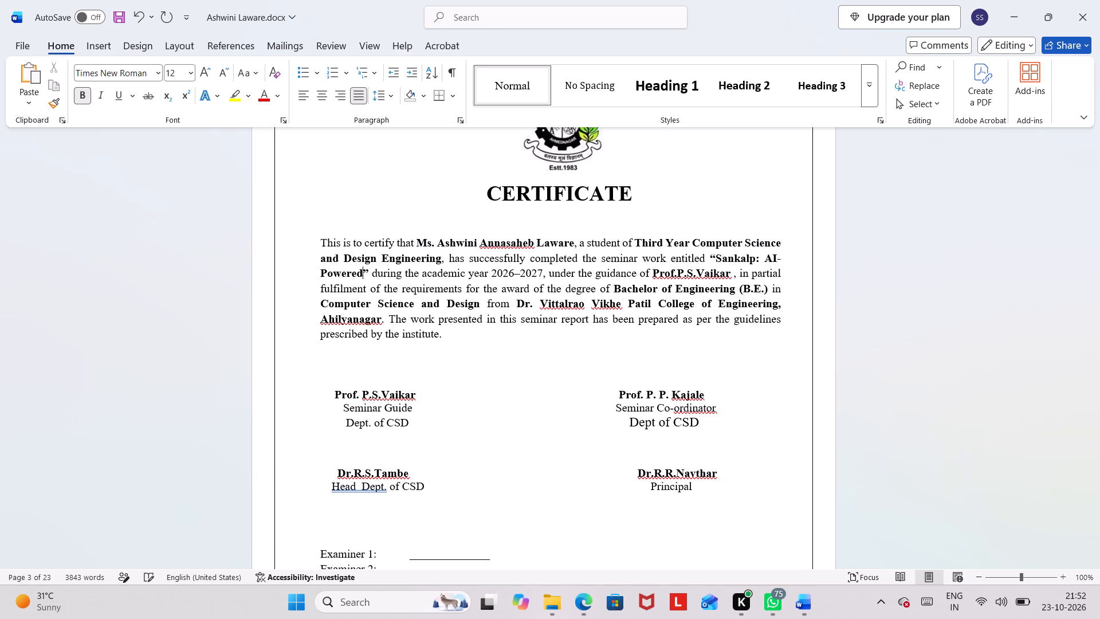
pyautogui.press('BackSpace')
pyautogui.press('BackSpace')
pyautogui.press('BackSpace')
pyautogui.press('BackSpace')
pyautogui.press('BackSpace')
pyautogui.press('BackSpace')
pyautogui.press('BackSpace')
pyautogui.press('BackSpace')
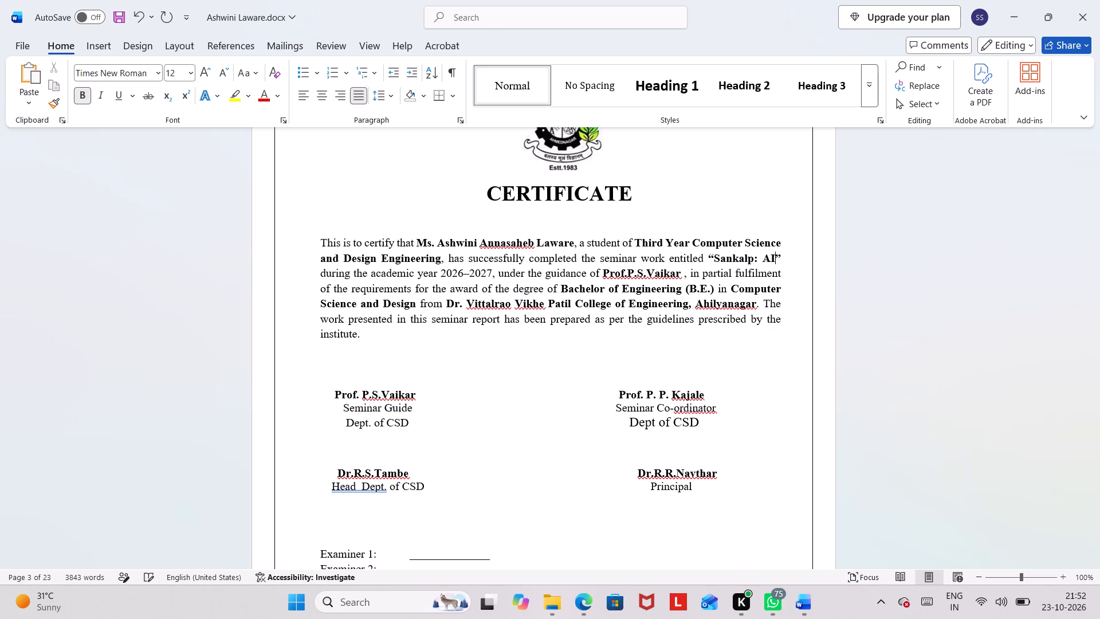
pyautogui.press('BackSpace')
pyautogui.press('BackSpace')
pyautogui.press('BackSpace')
pyautogui.press('BackSpace')
pyautogui.press('BackSpace')
pyautogui.press('BackSpace')
pyautogui.press('BackSpace')
pyautogui.press('BackSpace')
pyautogui.press('BackSpace')
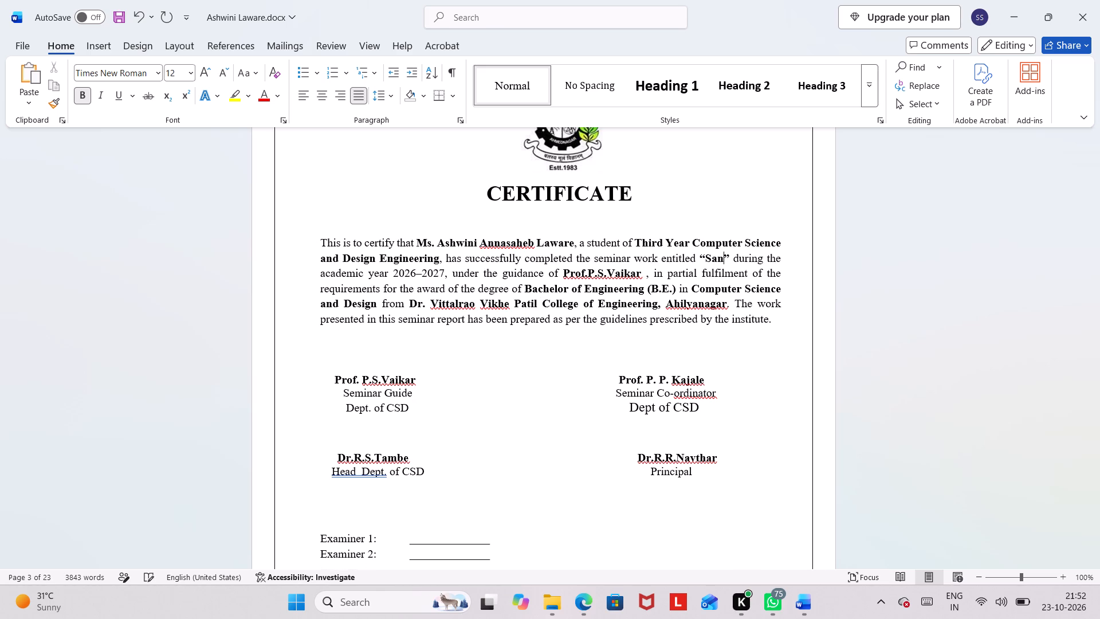
pyautogui.press('BackSpace')
pyautogui.press('BackSpace')
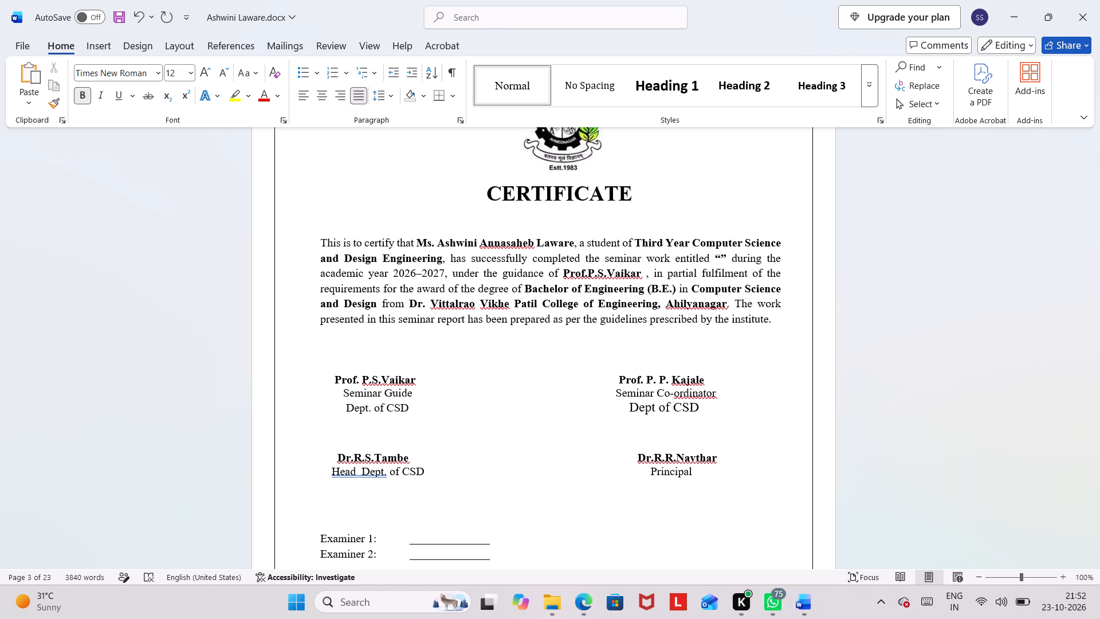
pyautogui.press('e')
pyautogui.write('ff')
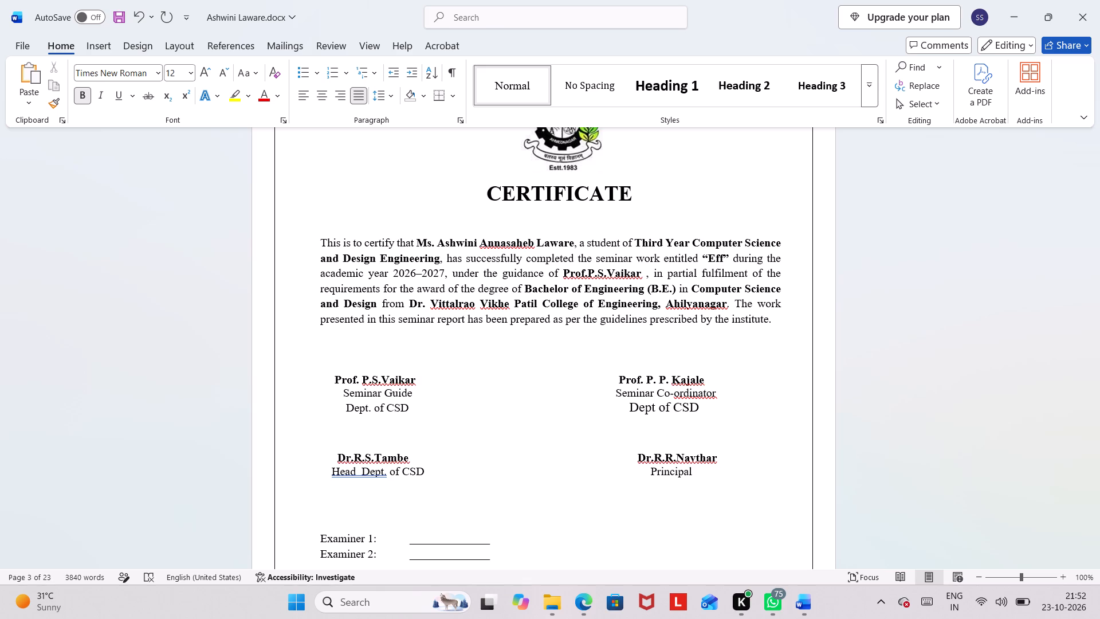
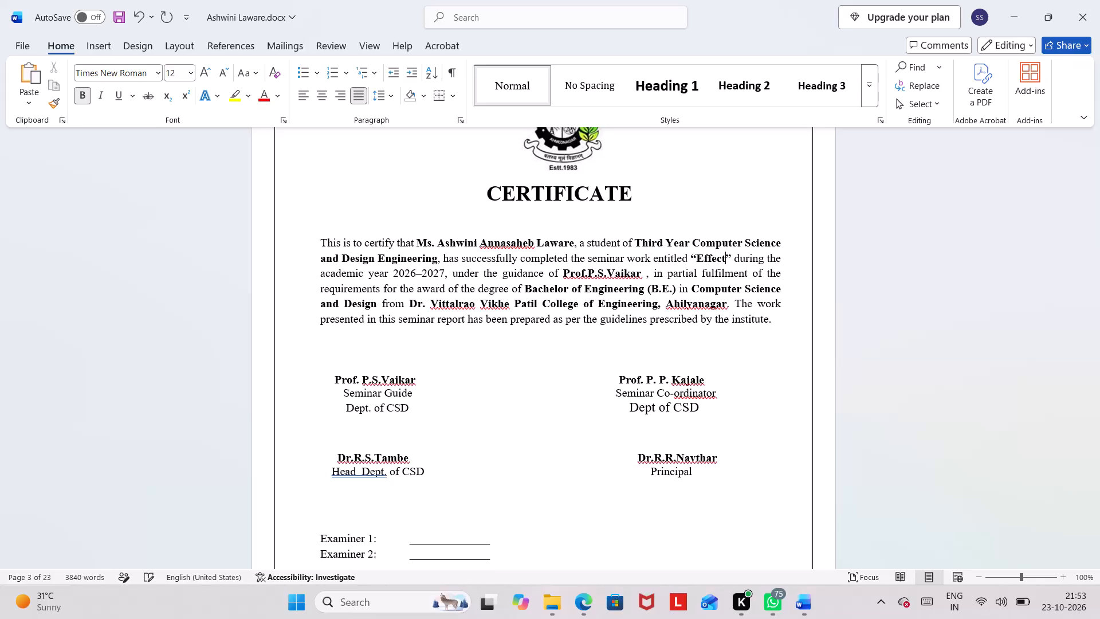
# Complete the quoted seminar title in the certificate paragraph as "Effectiveness of Pre-Trained CNN Network For Defecting Abnormal Activities in Online".
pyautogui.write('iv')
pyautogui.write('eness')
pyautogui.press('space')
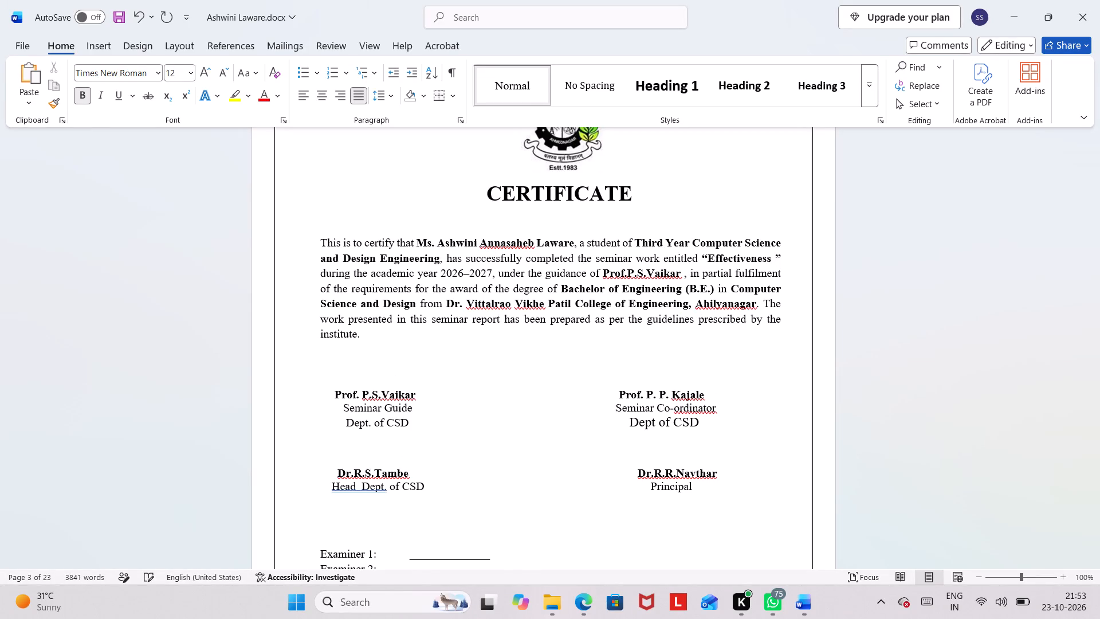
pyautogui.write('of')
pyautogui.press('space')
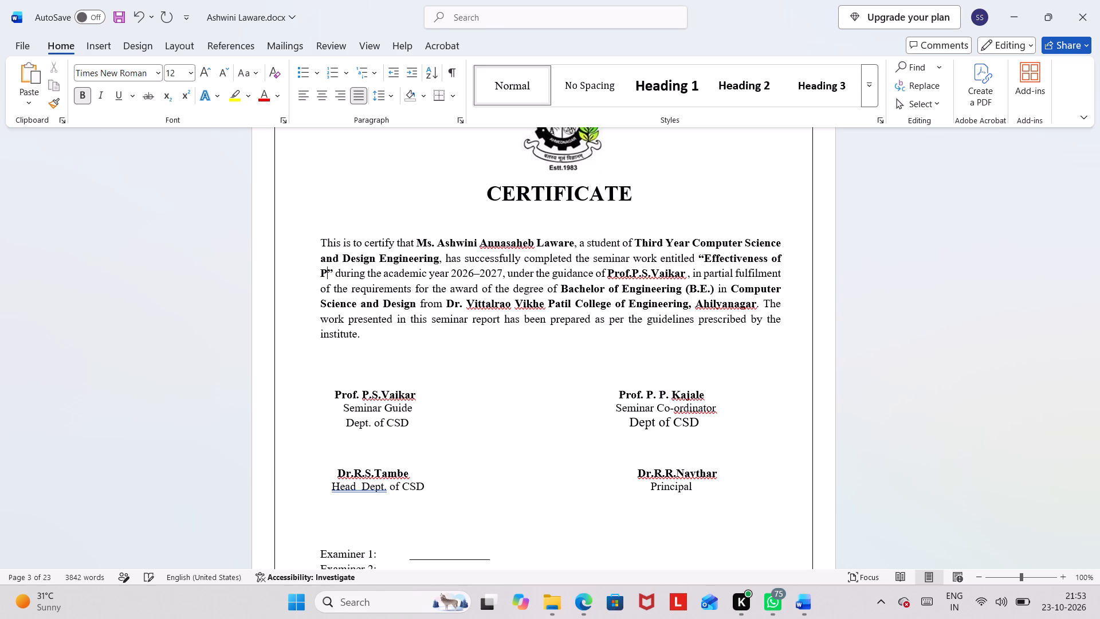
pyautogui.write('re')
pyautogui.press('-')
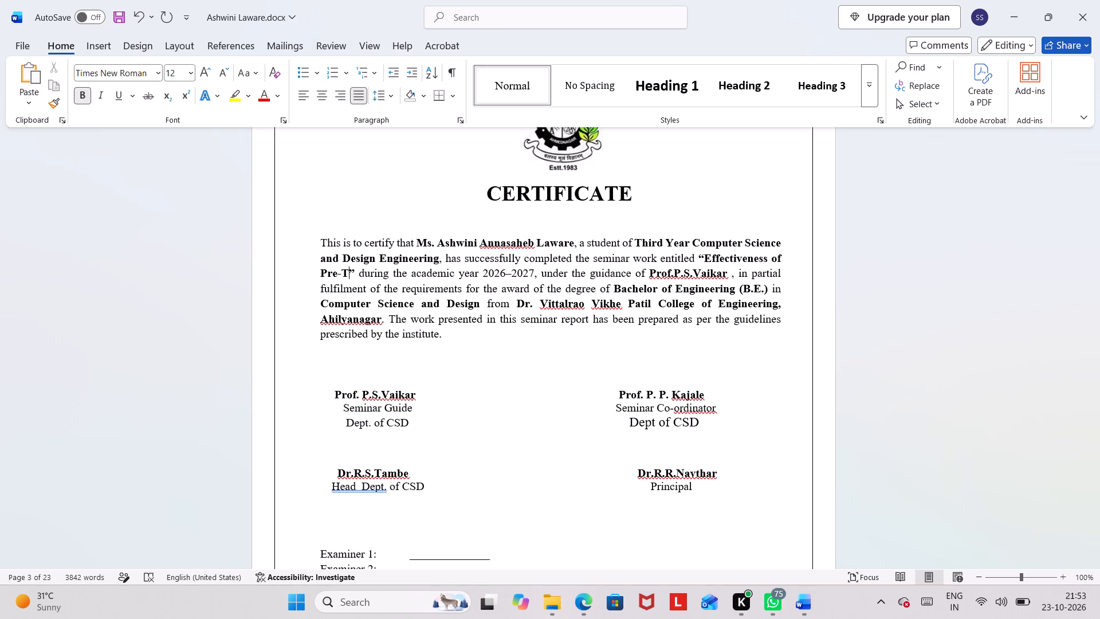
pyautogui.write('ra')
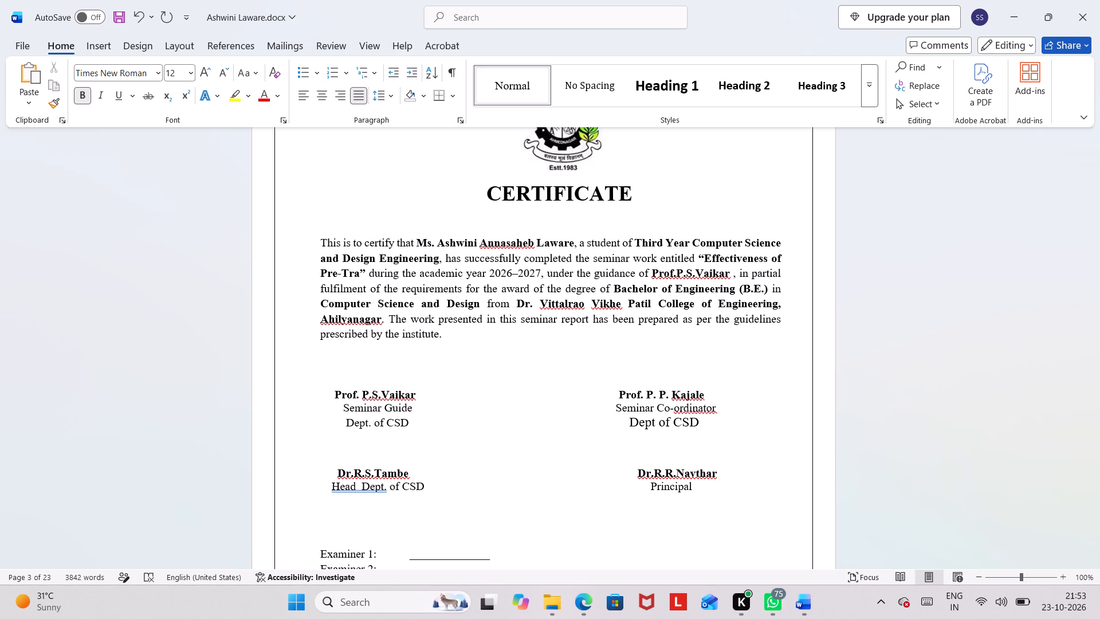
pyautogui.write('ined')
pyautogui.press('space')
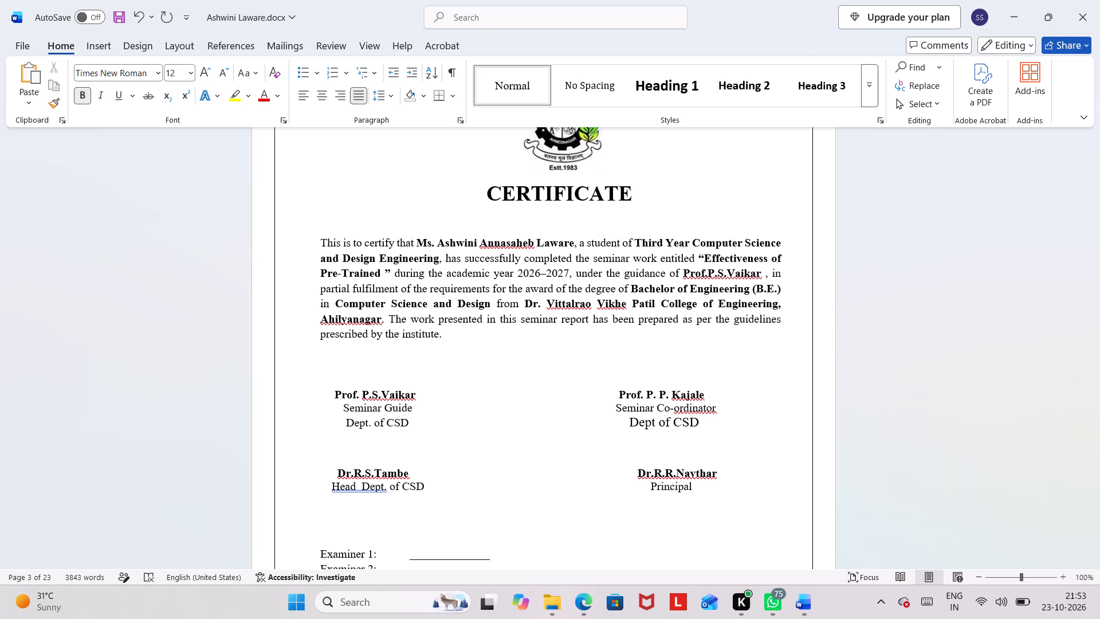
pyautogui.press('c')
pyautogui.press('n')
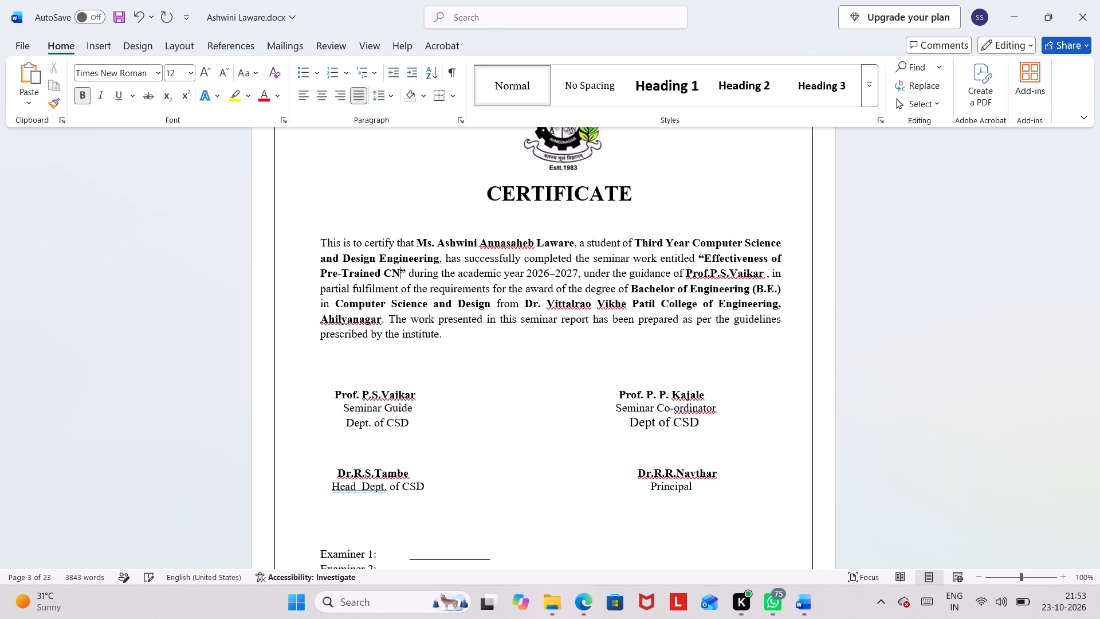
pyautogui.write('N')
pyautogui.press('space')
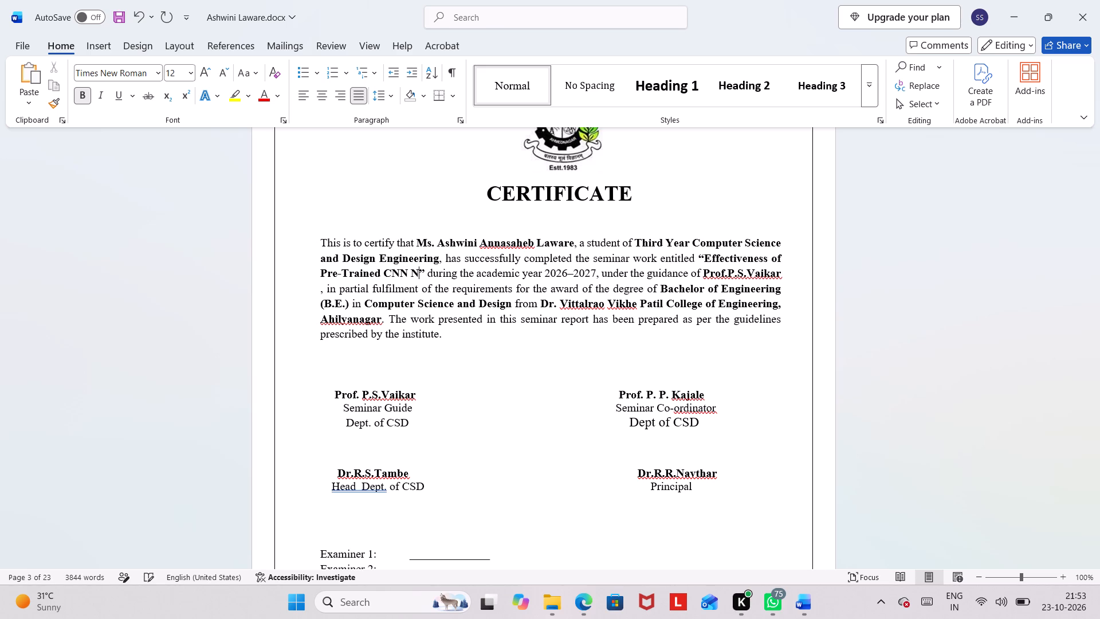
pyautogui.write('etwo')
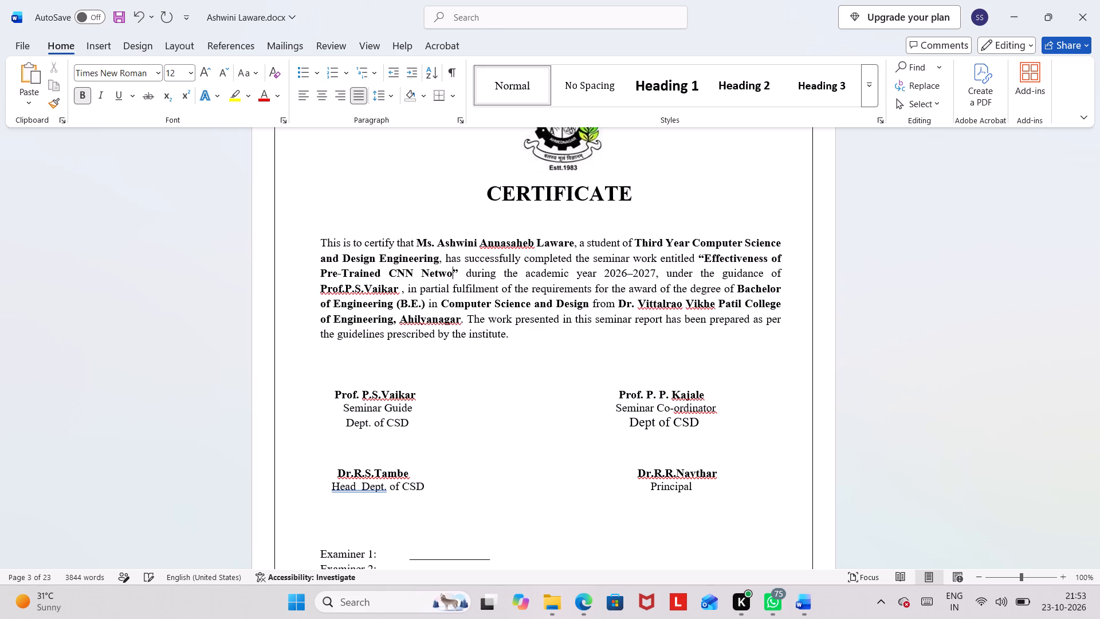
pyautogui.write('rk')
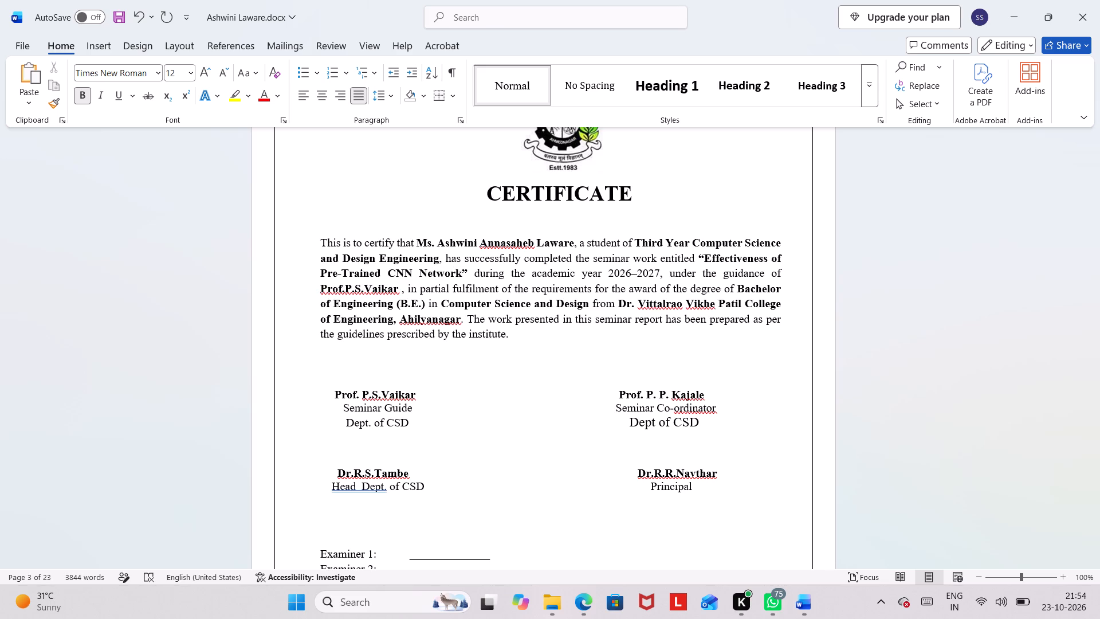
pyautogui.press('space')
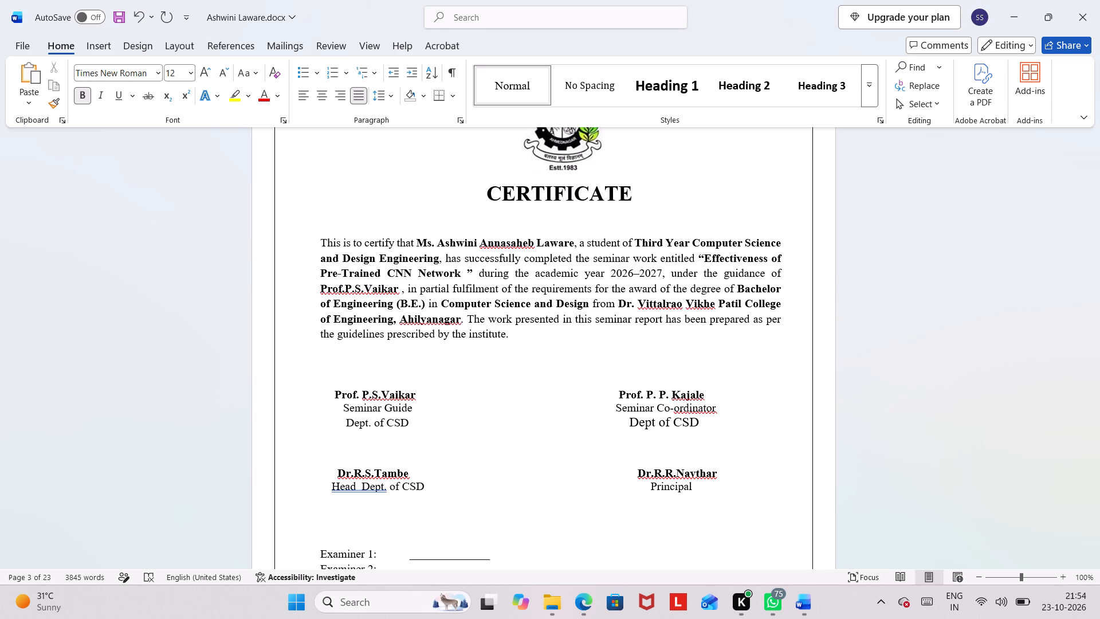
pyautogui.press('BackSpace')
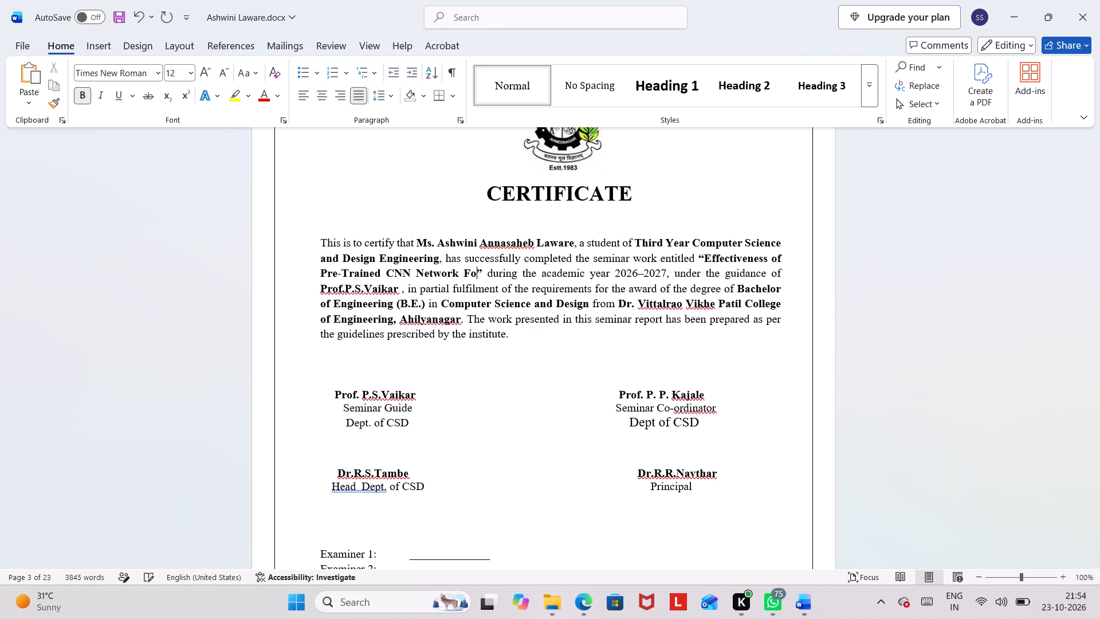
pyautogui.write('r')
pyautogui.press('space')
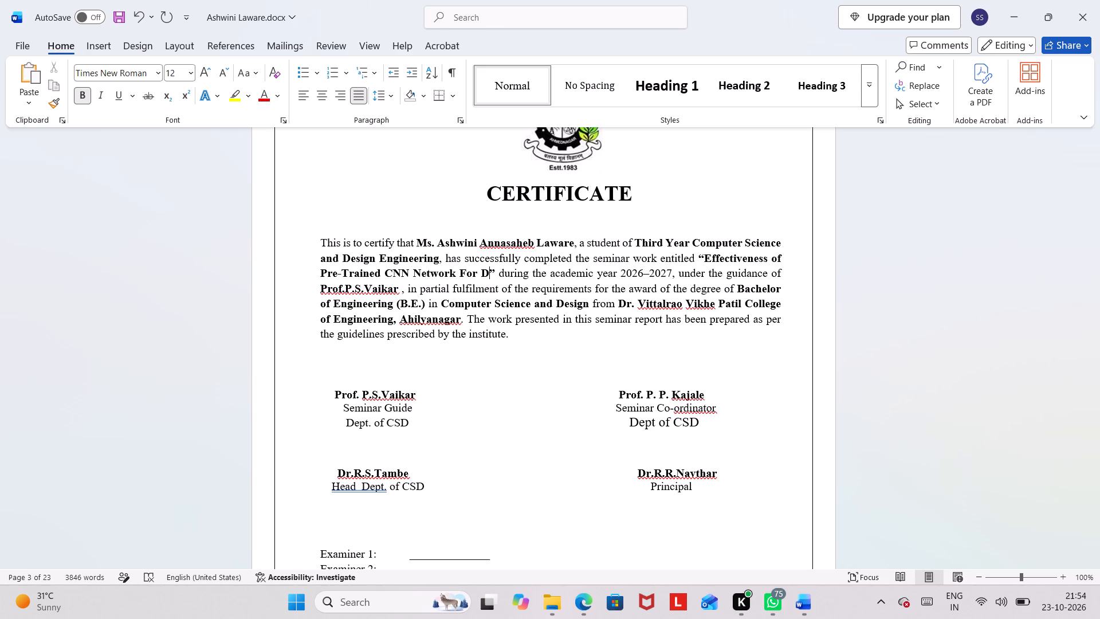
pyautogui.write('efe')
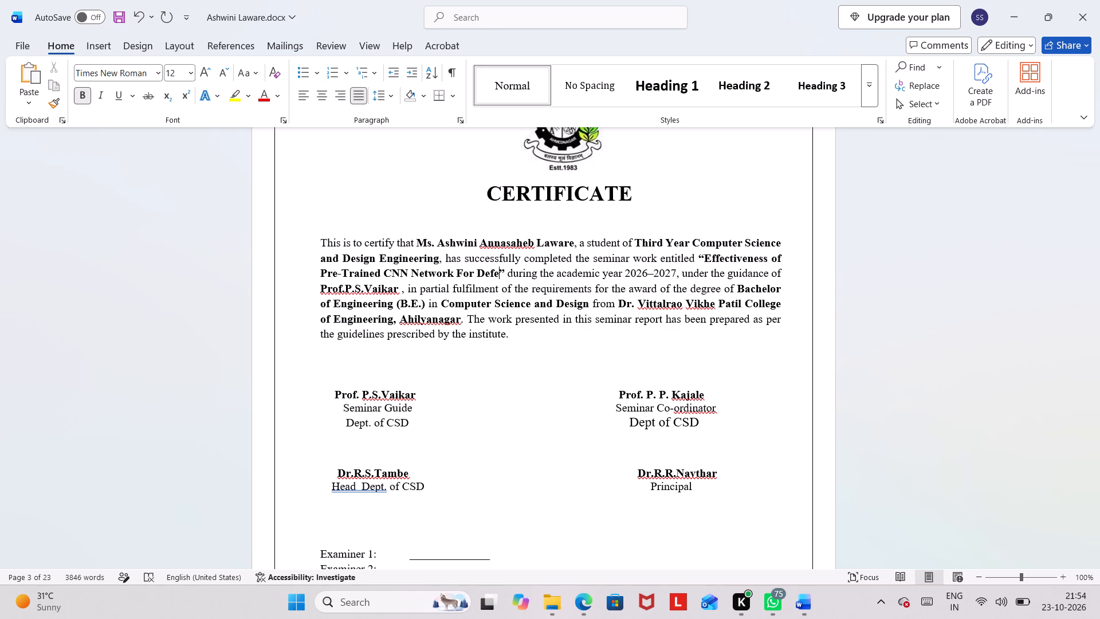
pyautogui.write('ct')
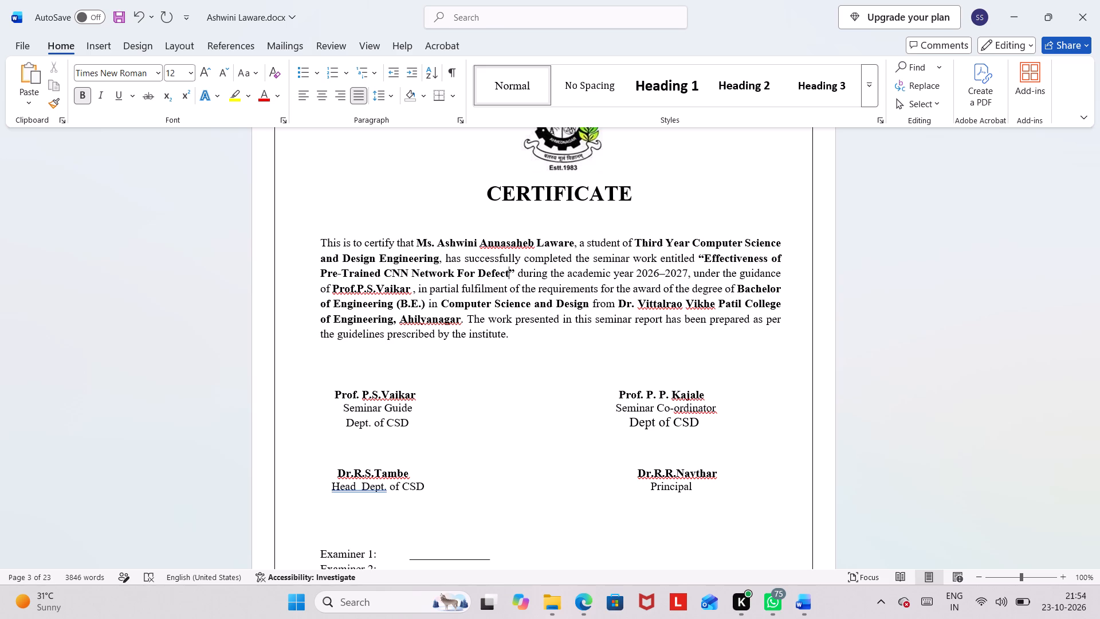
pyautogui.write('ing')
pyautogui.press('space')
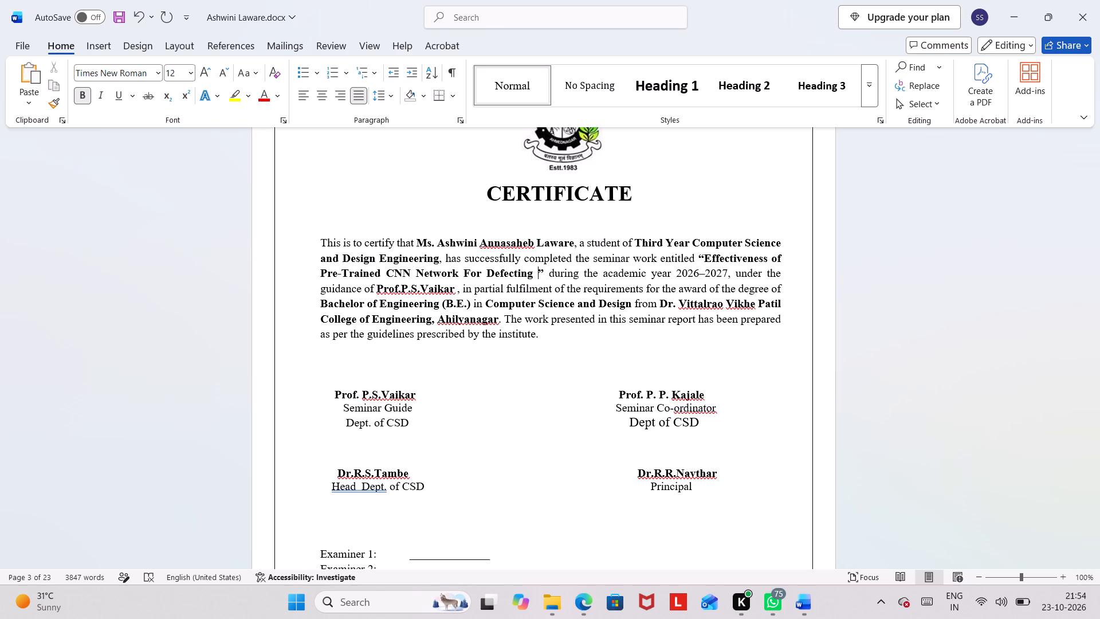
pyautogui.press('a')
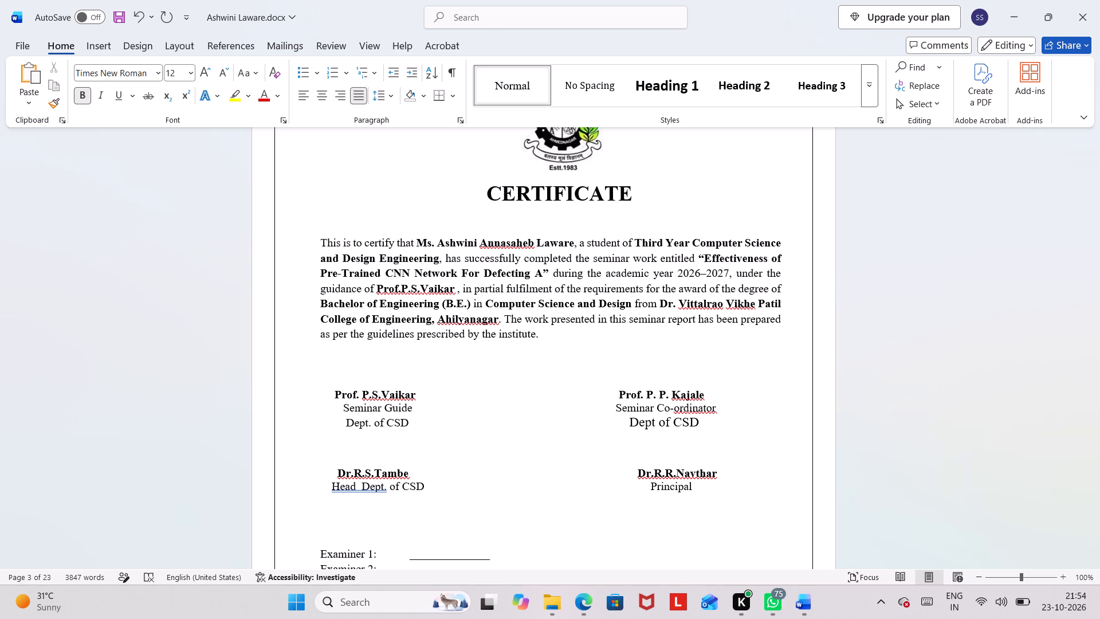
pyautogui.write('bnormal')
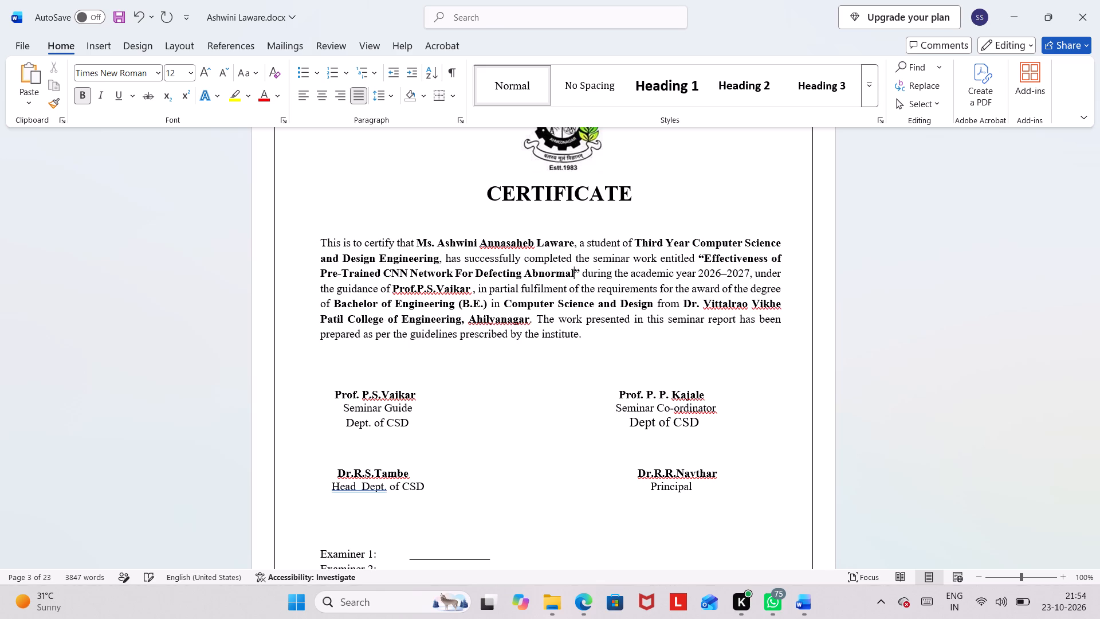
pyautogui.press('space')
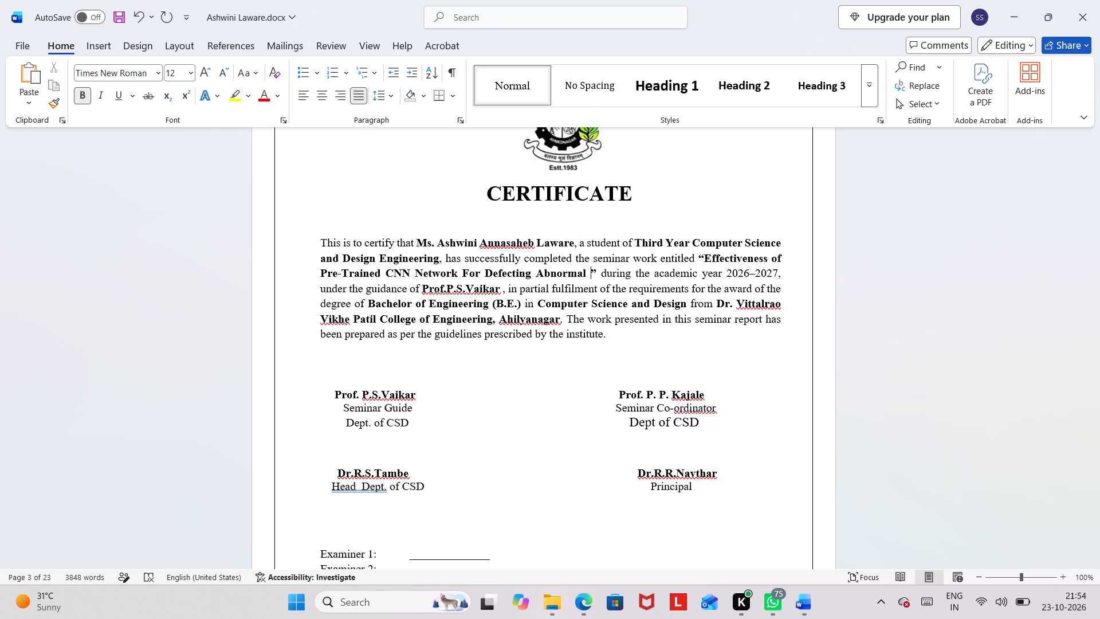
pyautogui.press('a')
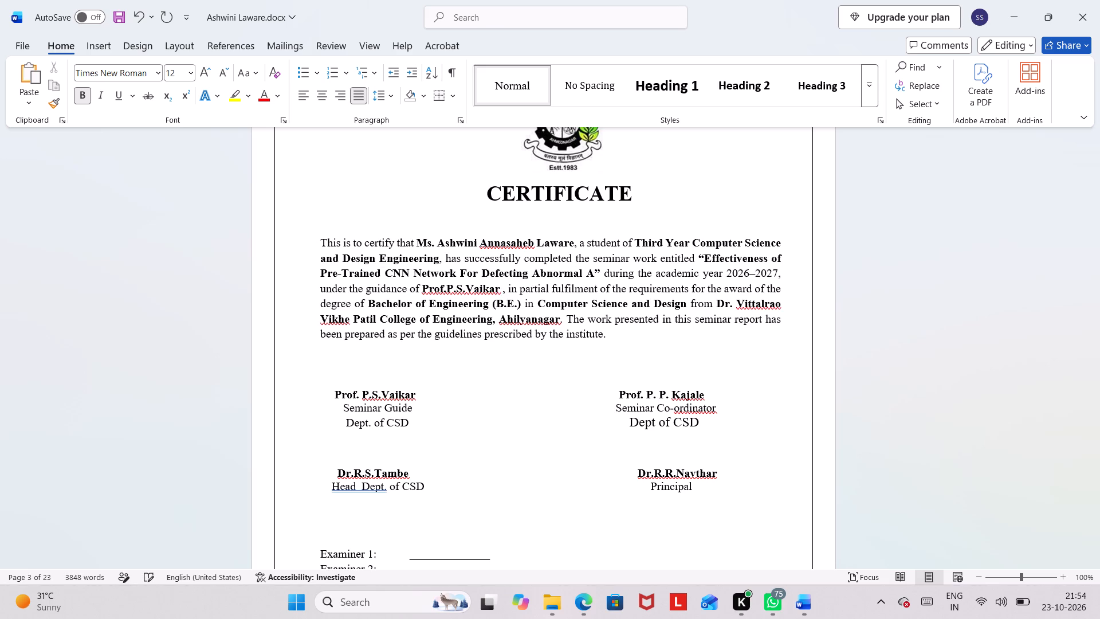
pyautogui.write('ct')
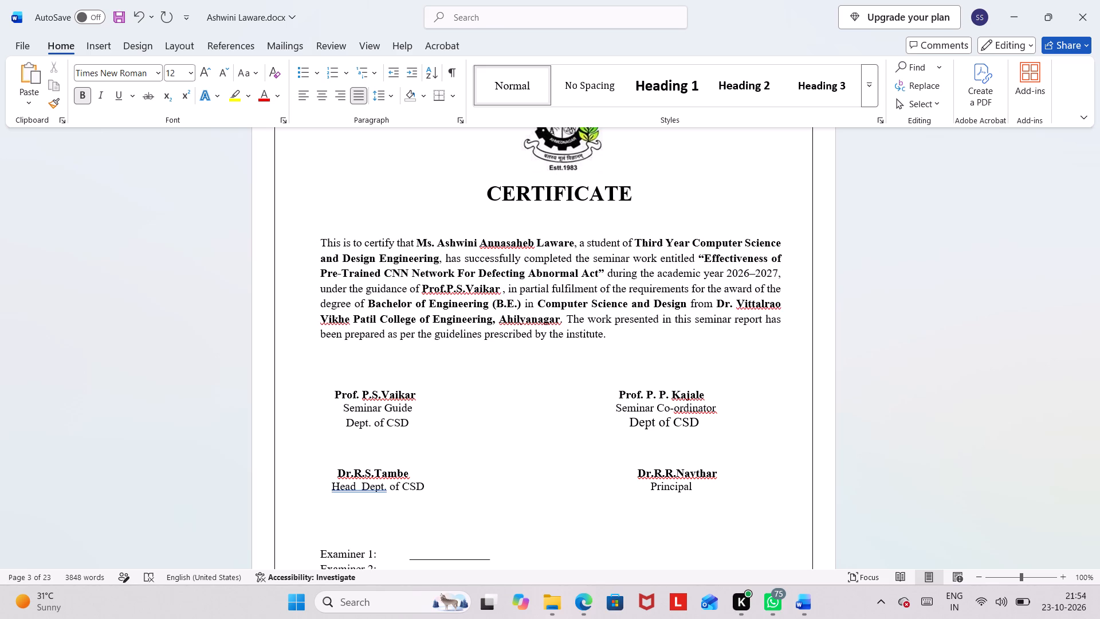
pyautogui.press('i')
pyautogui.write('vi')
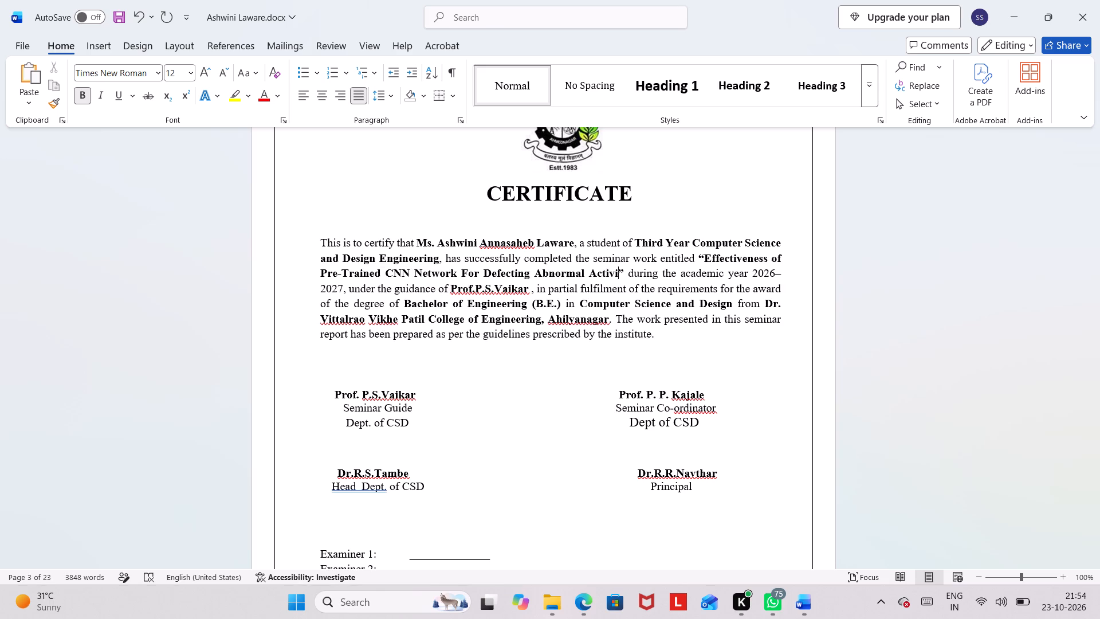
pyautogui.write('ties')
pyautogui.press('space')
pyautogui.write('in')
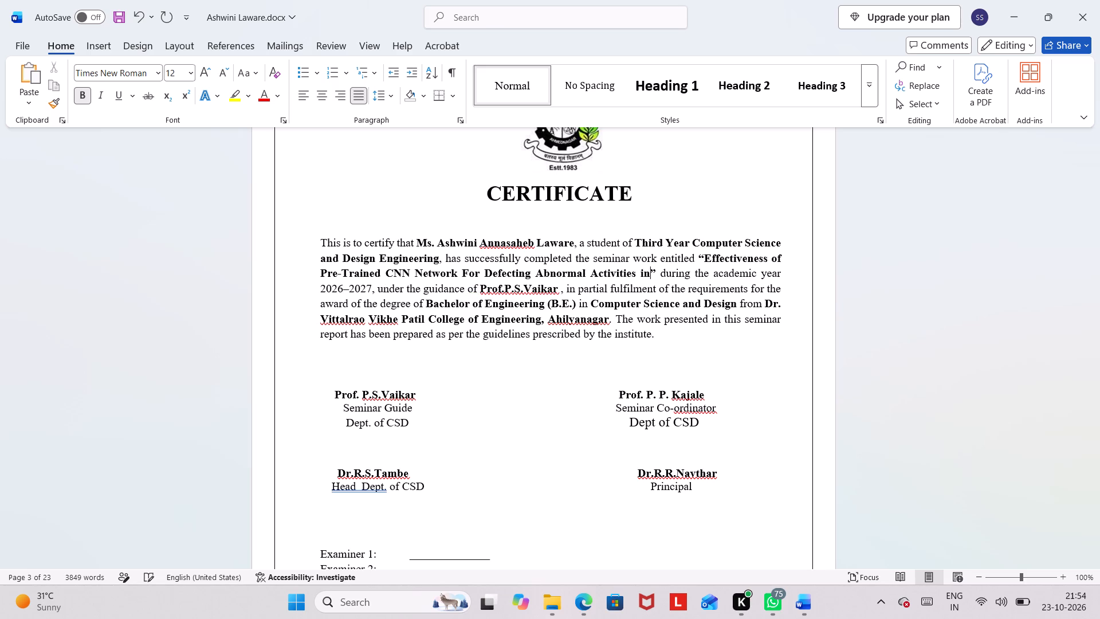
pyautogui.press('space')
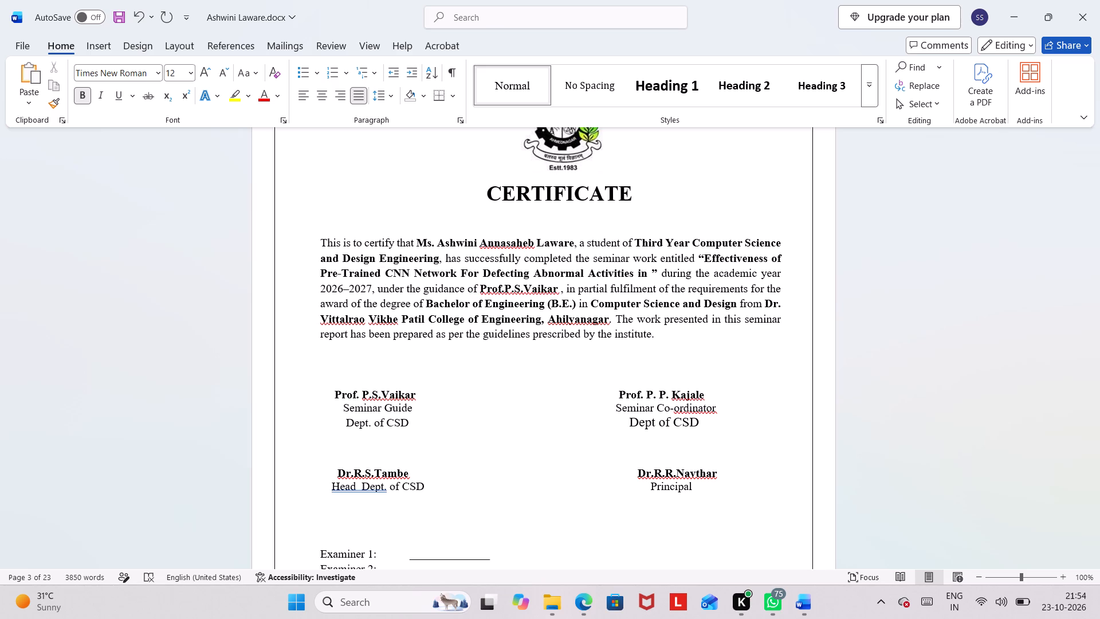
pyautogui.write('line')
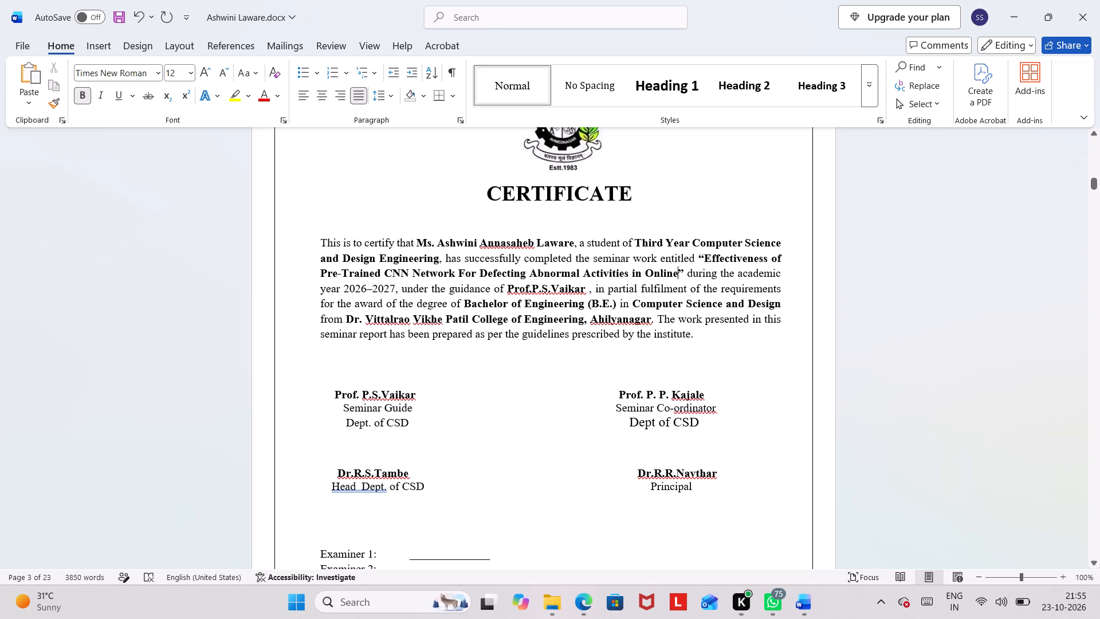
# Replace the student's name under Signature on the Acknowledgement page with the new student's full name.
pyautogui.tripleClick(1088, 562)
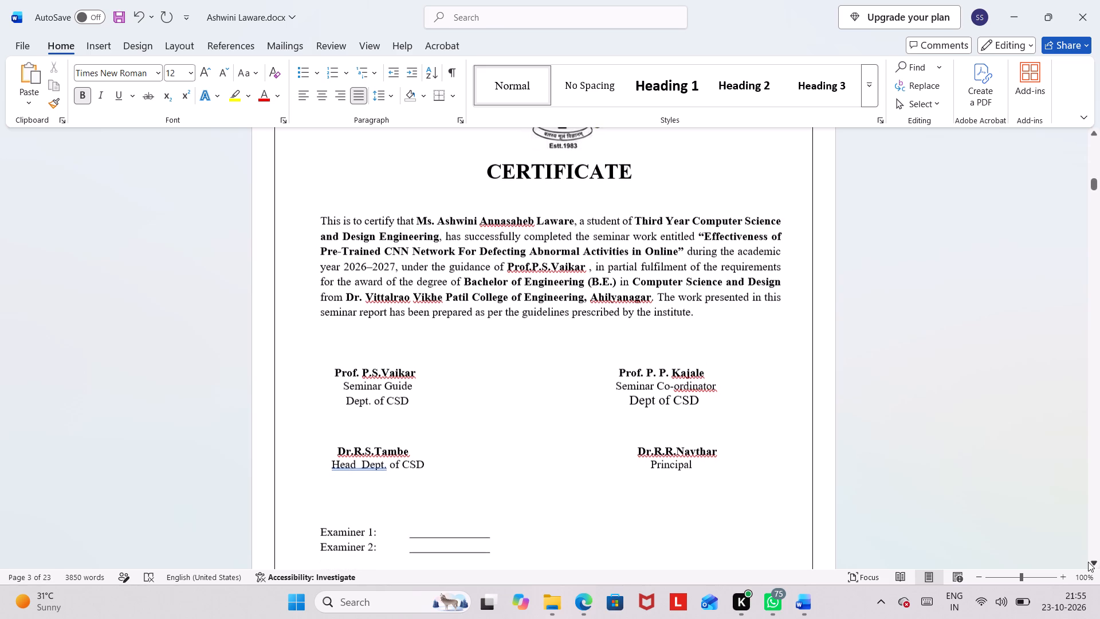
pyautogui.doubleClick(1088, 562)
pyautogui.click(1088, 562)
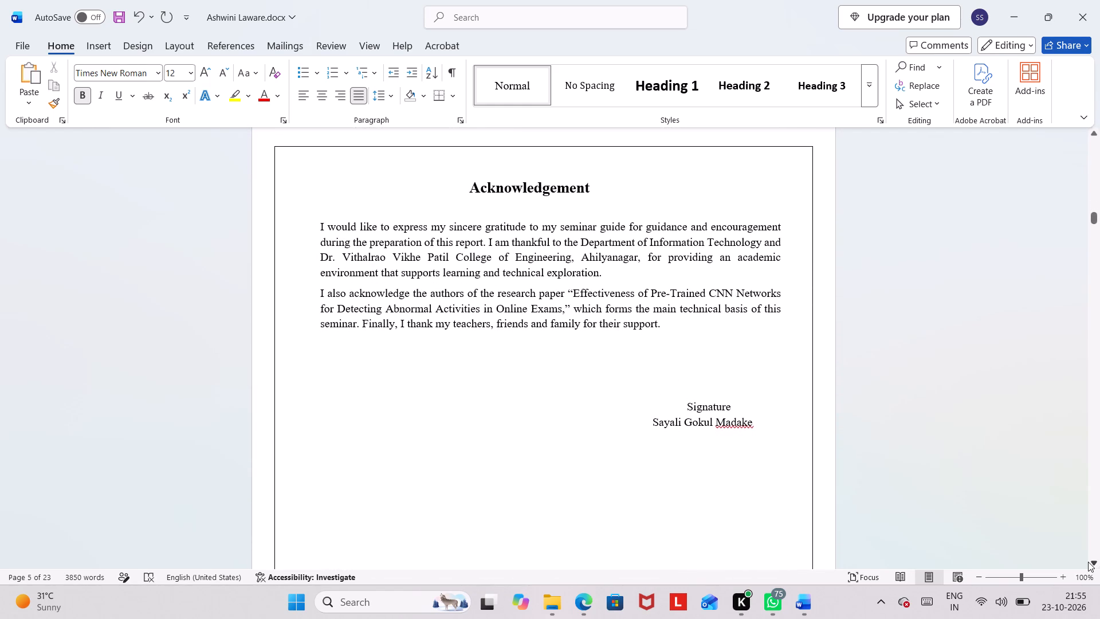
pyautogui.click(1088, 562)
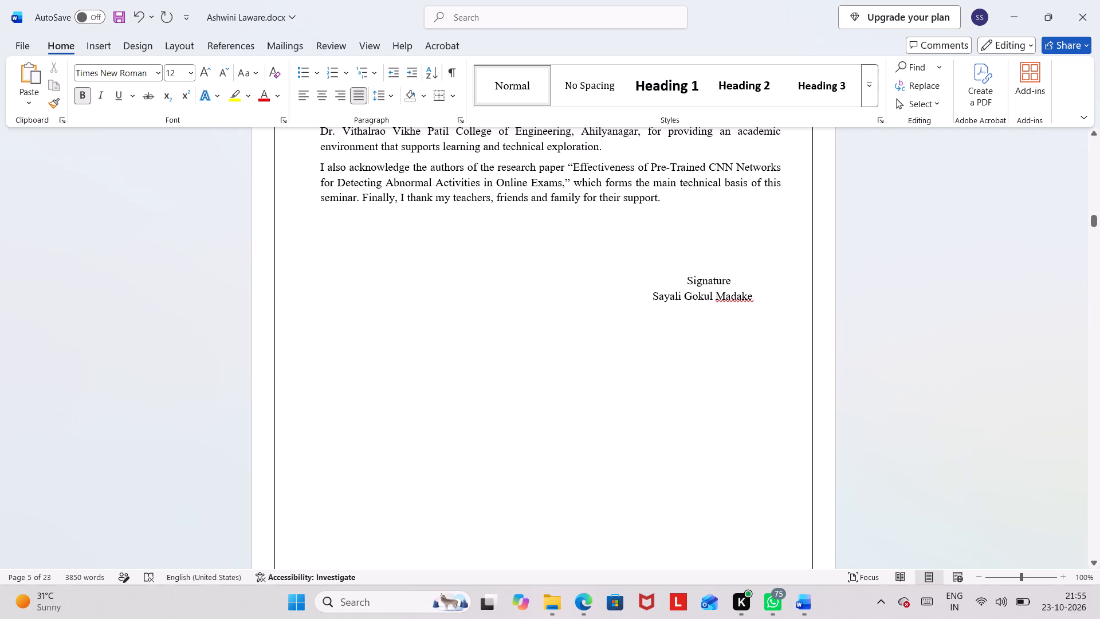
pyautogui.click(756, 300)
pyautogui.press('BackSpace')
pyautogui.press('BackSpace')
pyautogui.press('BackSpace')
pyautogui.press('BackSpace')
pyautogui.press('BackSpace')
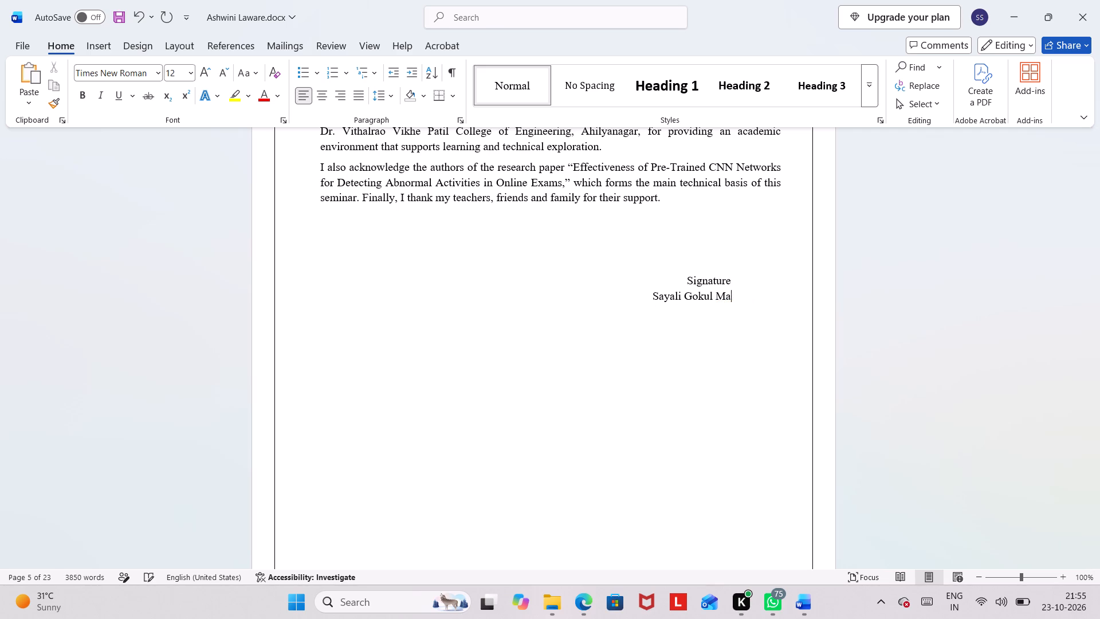
pyautogui.press('BackSpace')
pyautogui.press('BackSpace')
pyautogui.press('BackSpace')
pyautogui.press('BackSpace')
pyautogui.press('BackSpace')
pyautogui.press('BackSpace')
pyautogui.press('BackSpace')
pyautogui.press('BackSpace')
pyautogui.press('BackSpace')
pyautogui.press('BackSpace')
pyautogui.press('BackSpace')
pyautogui.press('BackSpace')
pyautogui.press('BackSpace')
pyautogui.press('BackSpace')
pyautogui.press('BackSpace')
pyautogui.press('BackSpace')
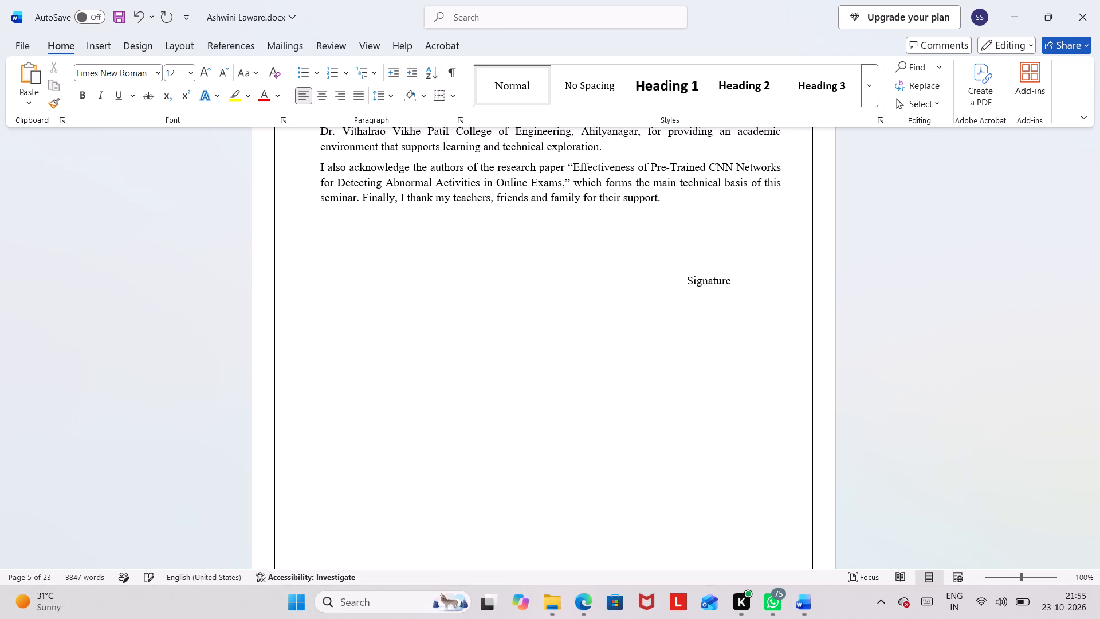
pyautogui.press('BackSpace')
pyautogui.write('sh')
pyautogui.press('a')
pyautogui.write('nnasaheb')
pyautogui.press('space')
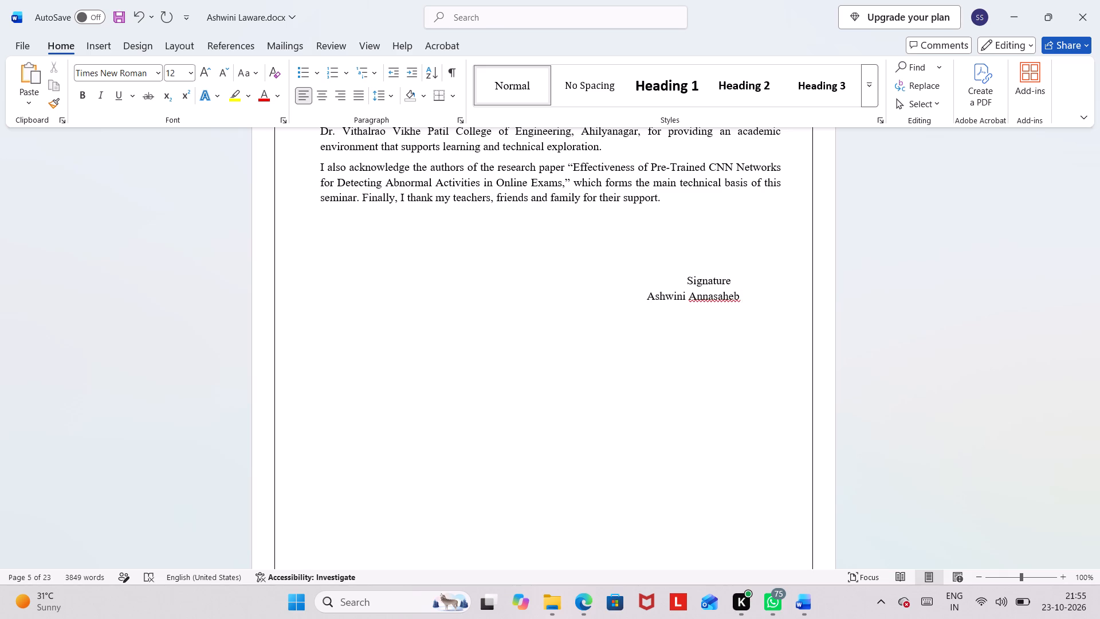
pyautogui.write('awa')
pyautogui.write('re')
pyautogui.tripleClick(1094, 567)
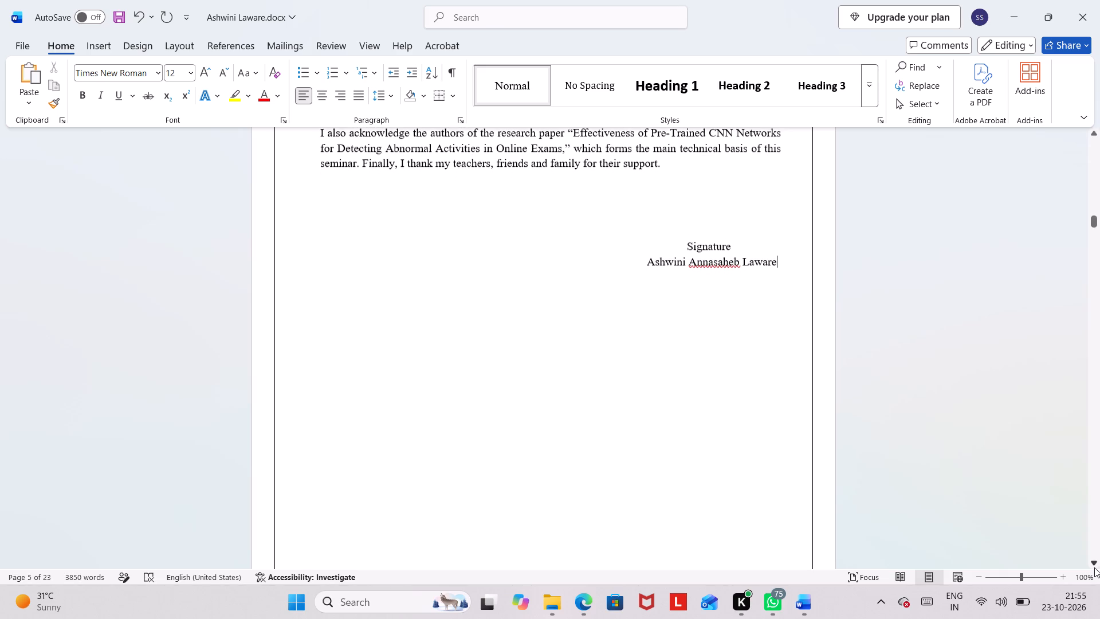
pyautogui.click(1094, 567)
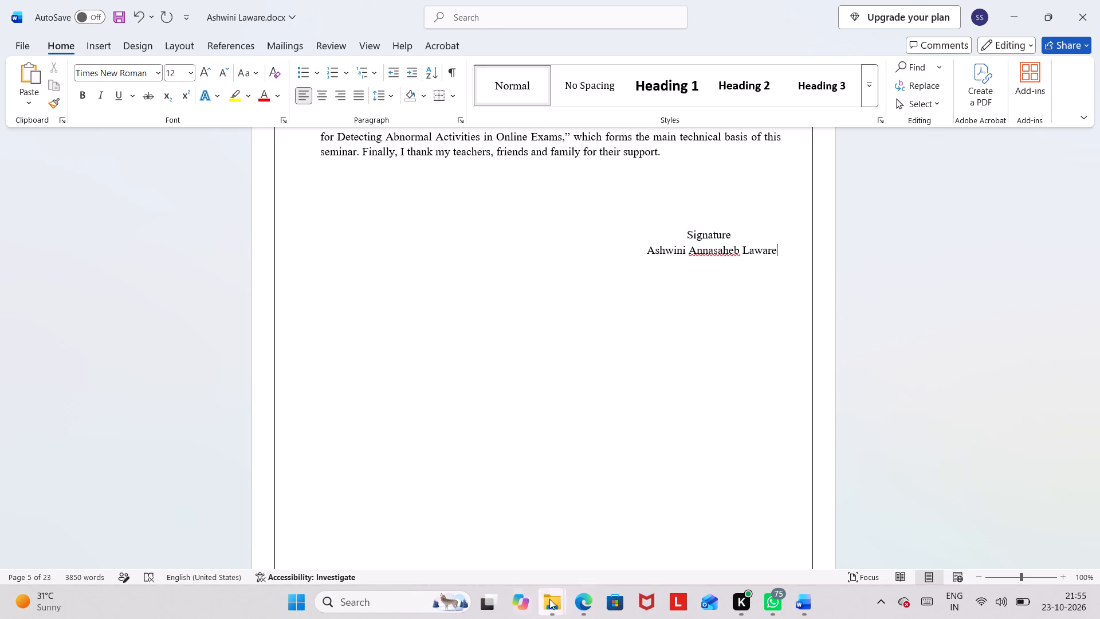
# Find Google Chrome through the system search and open it.
pyautogui.click(382, 606)
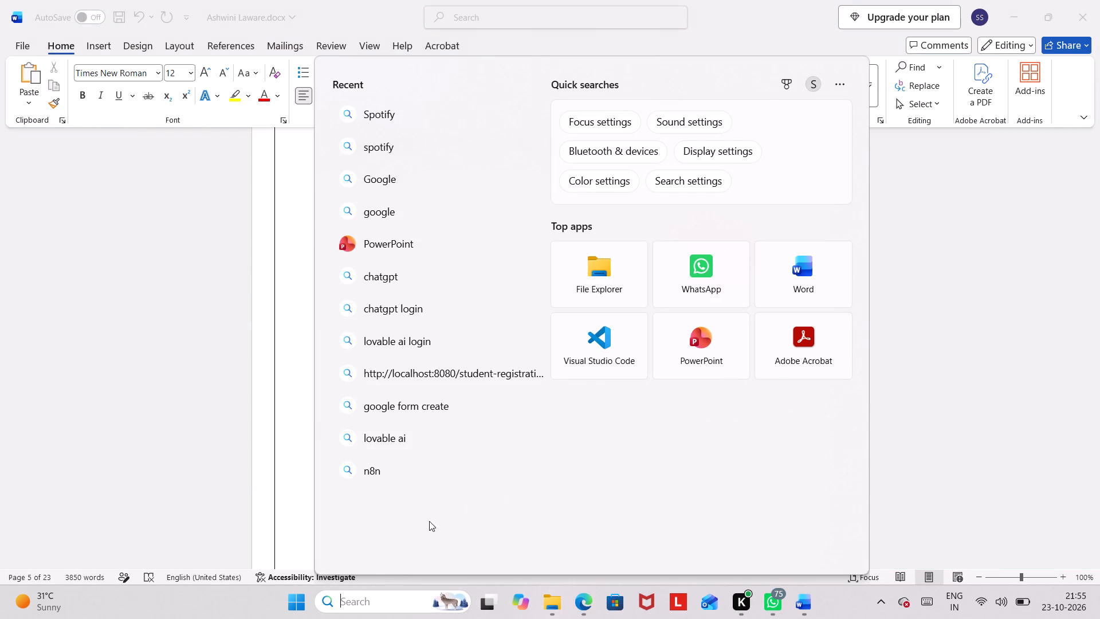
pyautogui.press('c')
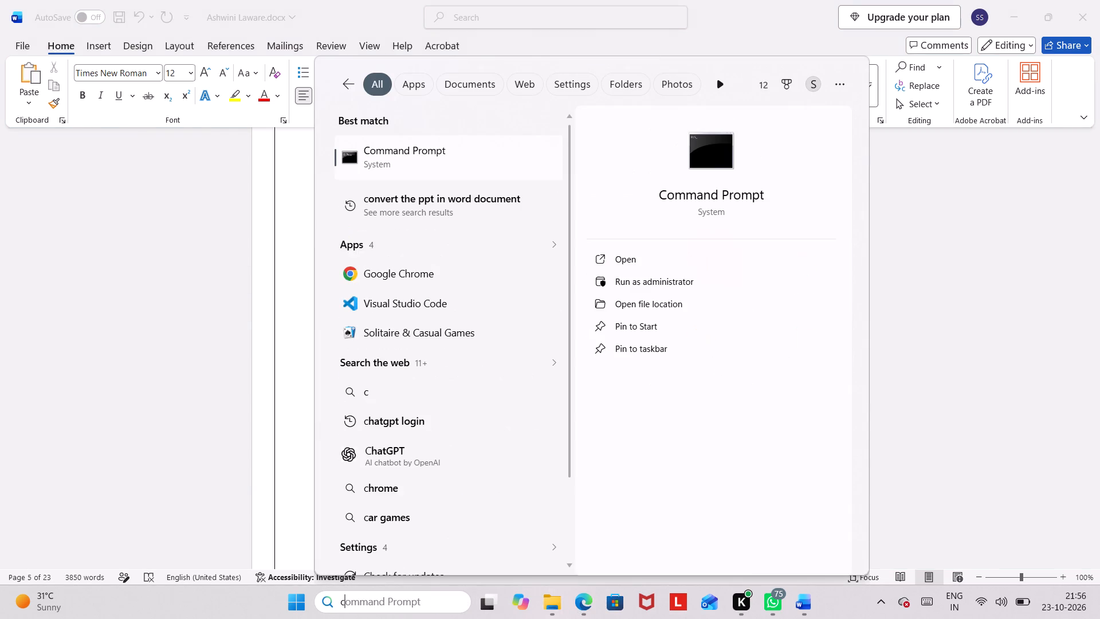
pyautogui.doubleClick(448, 276)
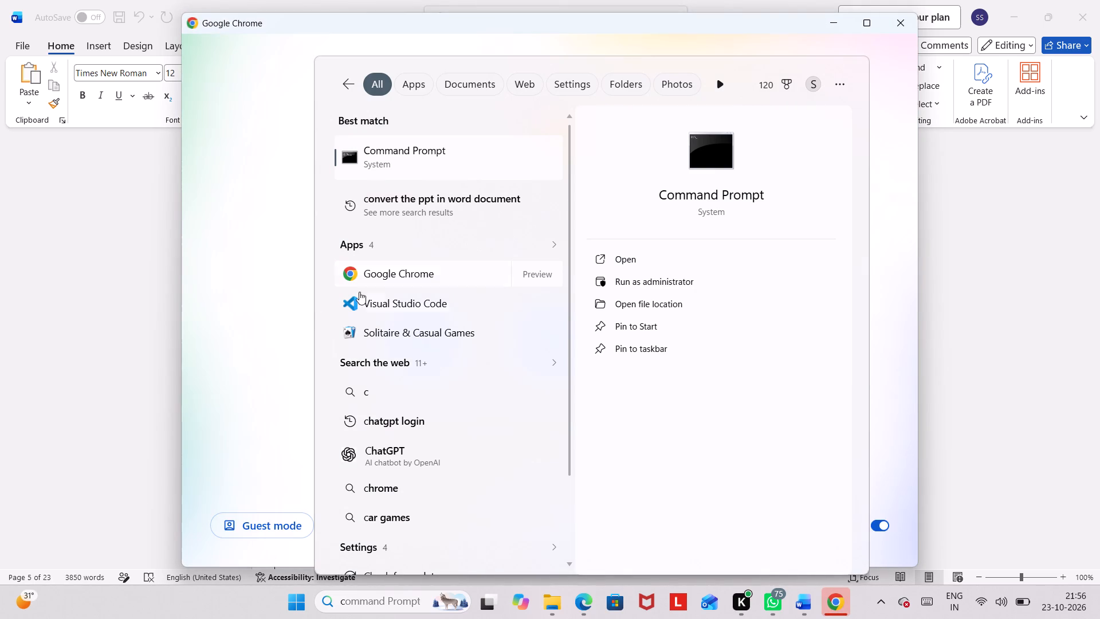
pyautogui.click(265, 324)
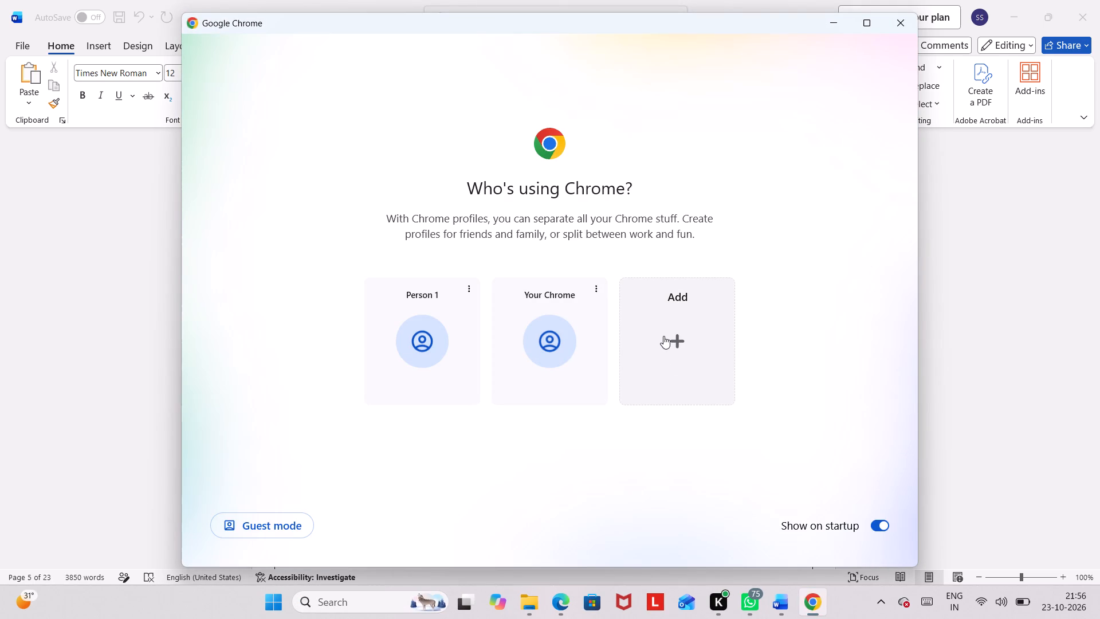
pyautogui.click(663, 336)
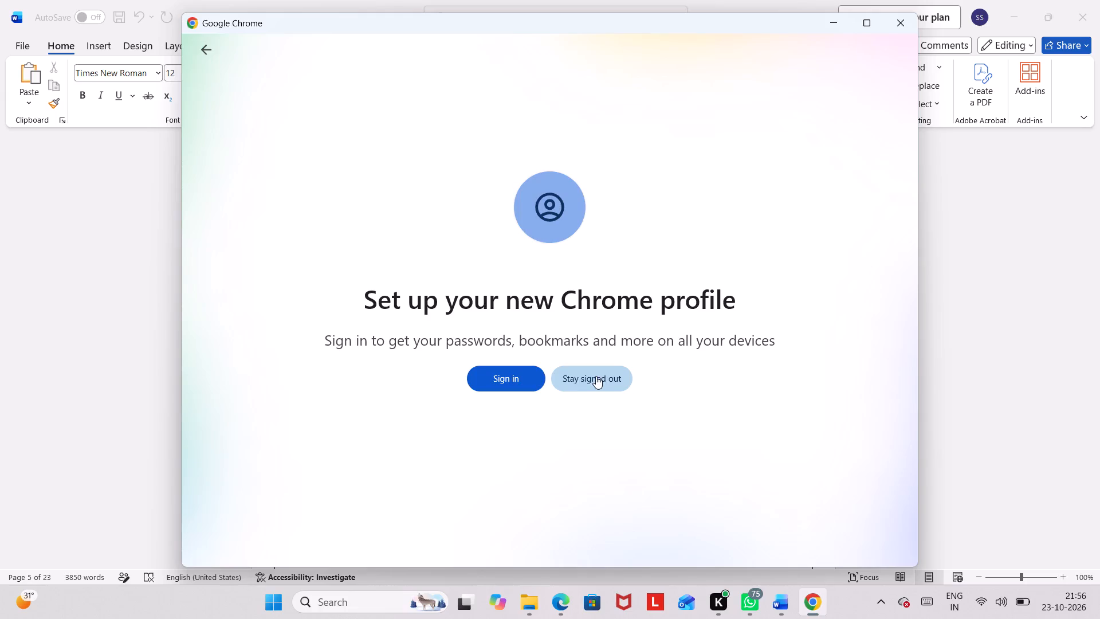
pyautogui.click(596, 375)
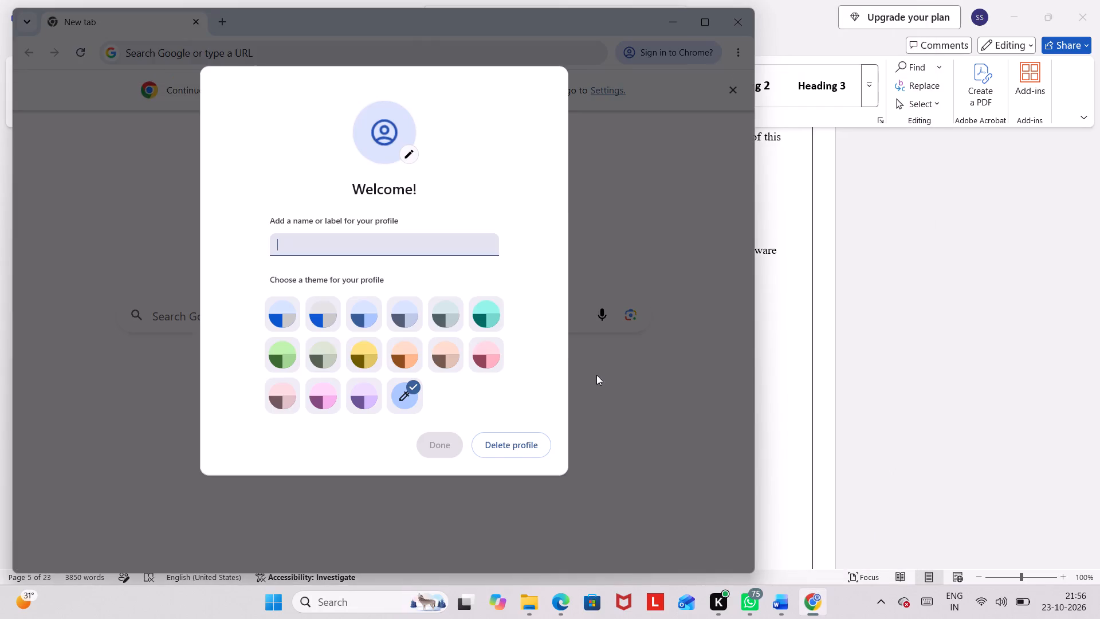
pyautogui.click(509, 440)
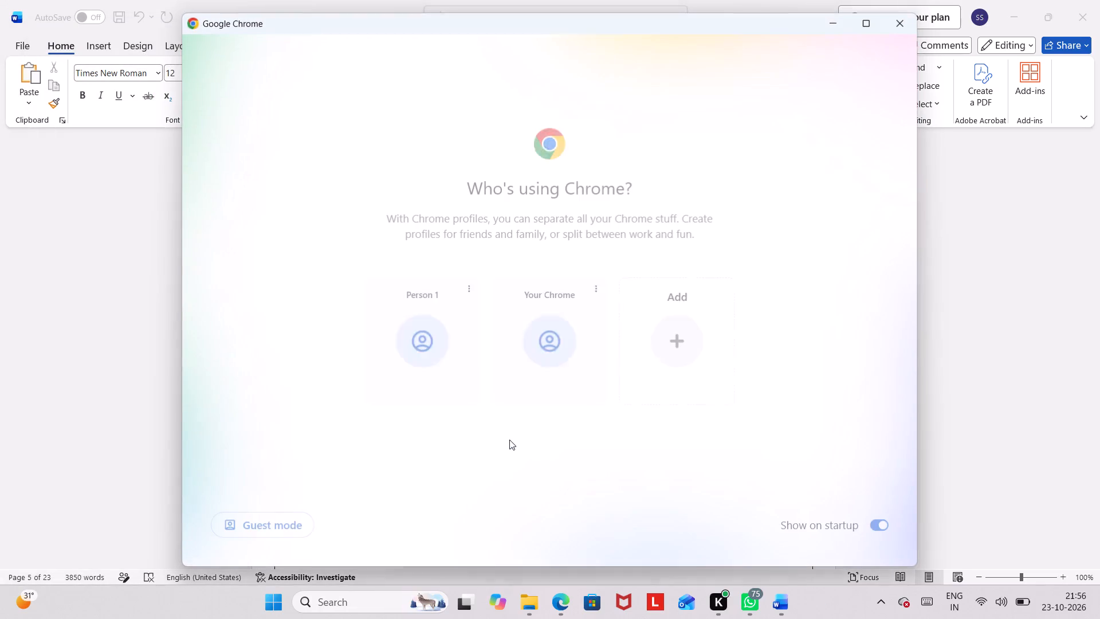
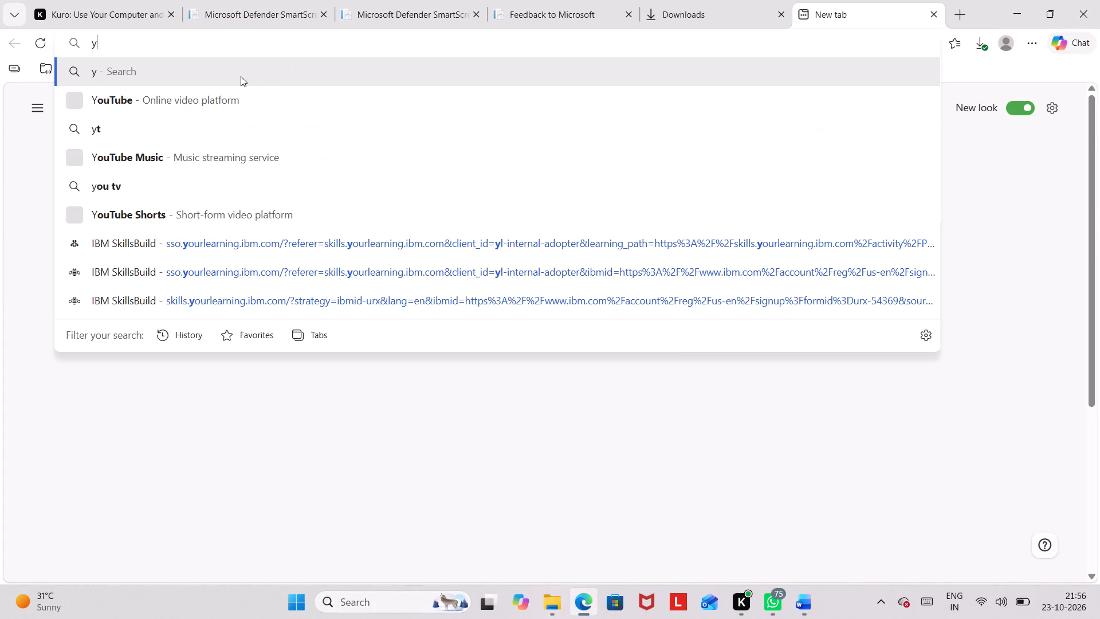
# Search the web for YouTube and open the YouTube site.
pyautogui.click(210, 98)
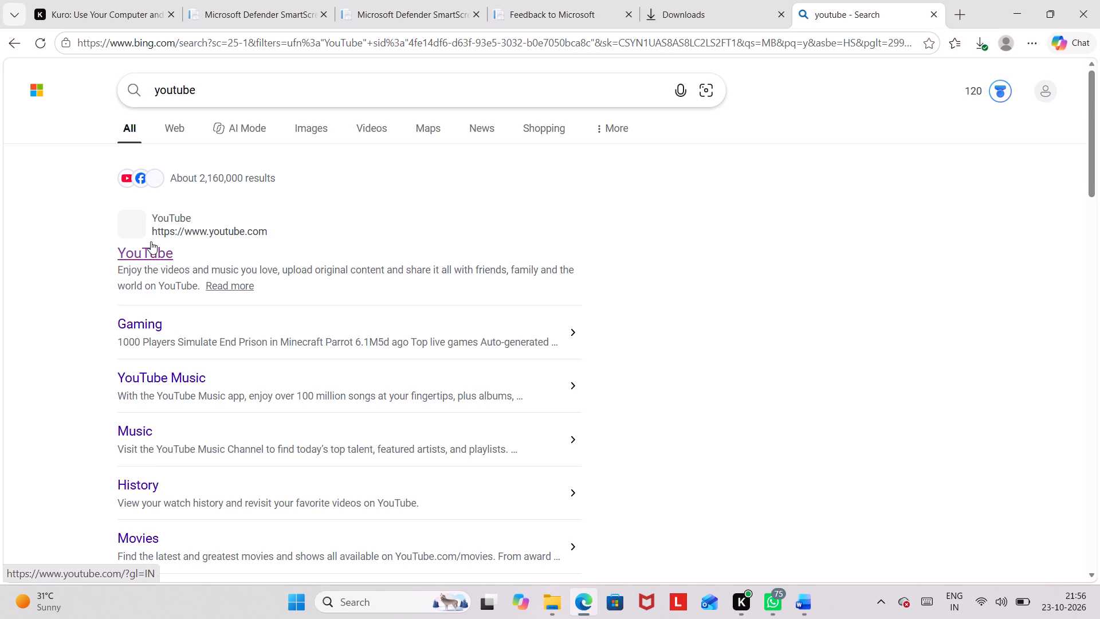
pyautogui.click(151, 241)
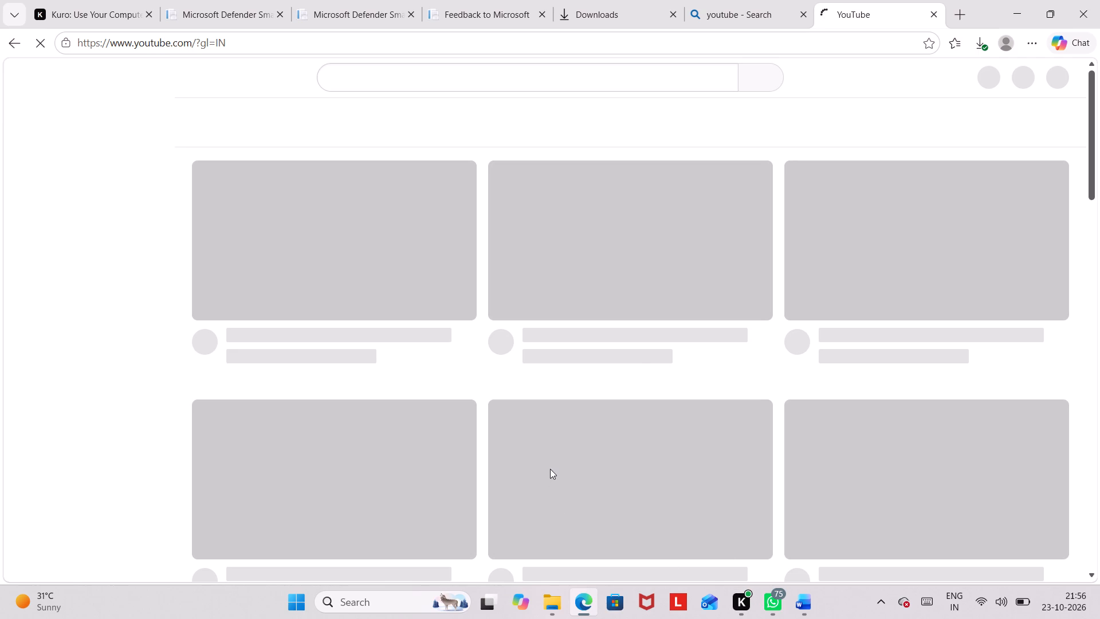
# Open the system quick settings to view the network and sound controls.
pyautogui.click(1001, 598)
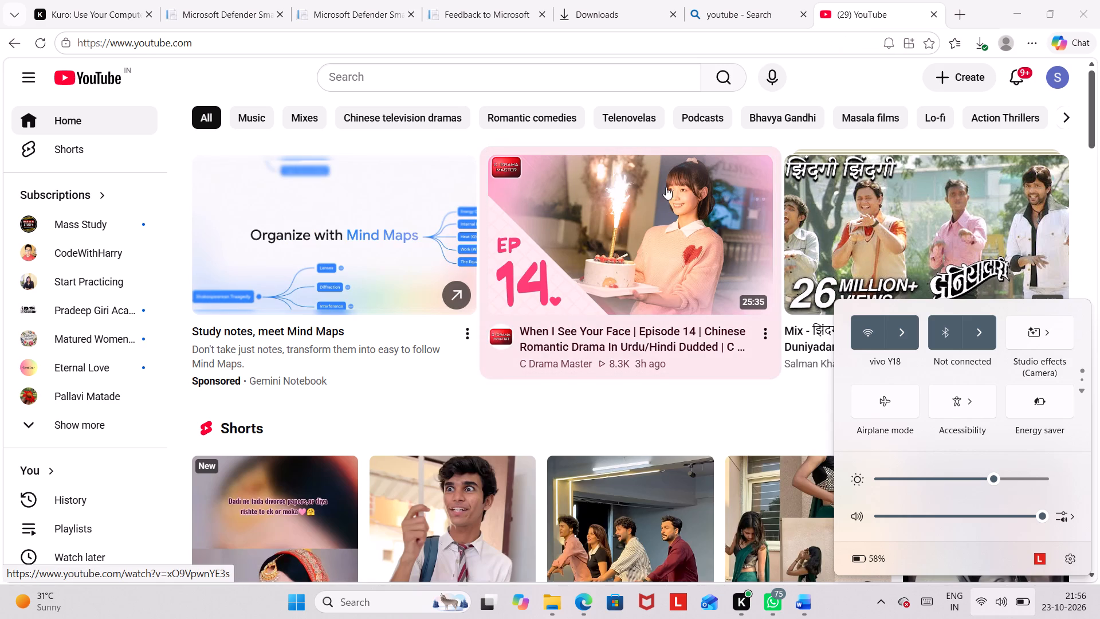
# Enter "ma" as the start of a YouTube search query.
pyautogui.click(468, 74)
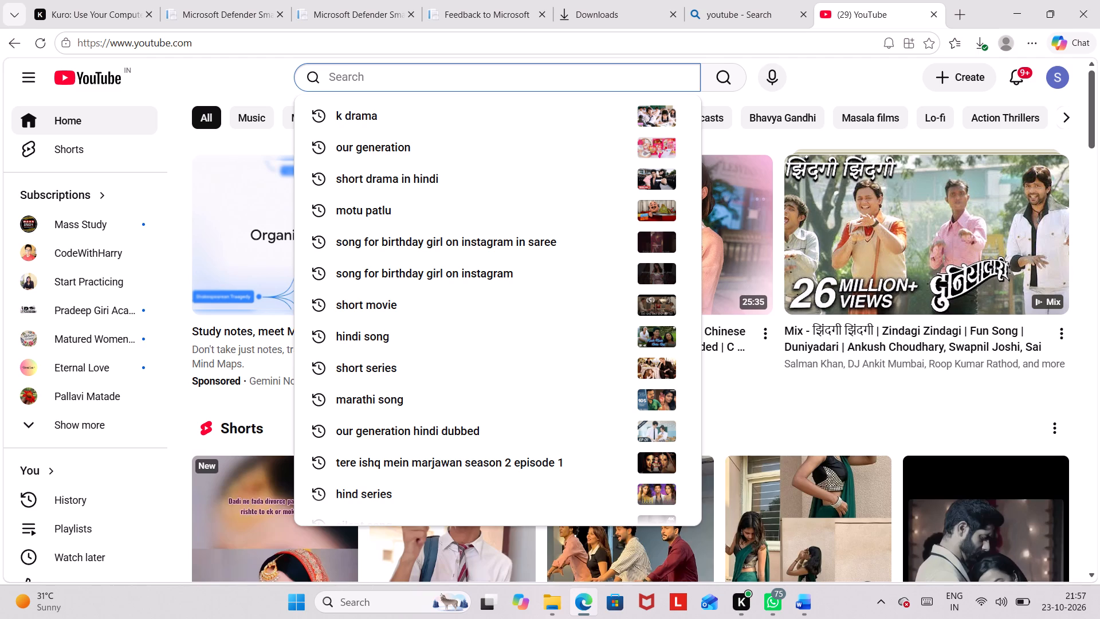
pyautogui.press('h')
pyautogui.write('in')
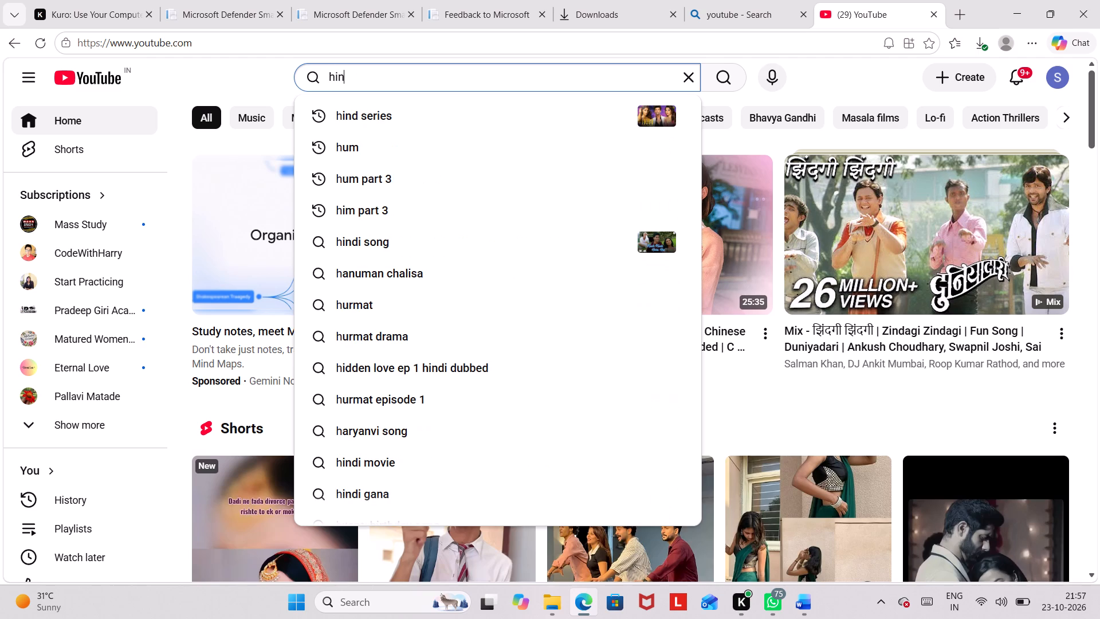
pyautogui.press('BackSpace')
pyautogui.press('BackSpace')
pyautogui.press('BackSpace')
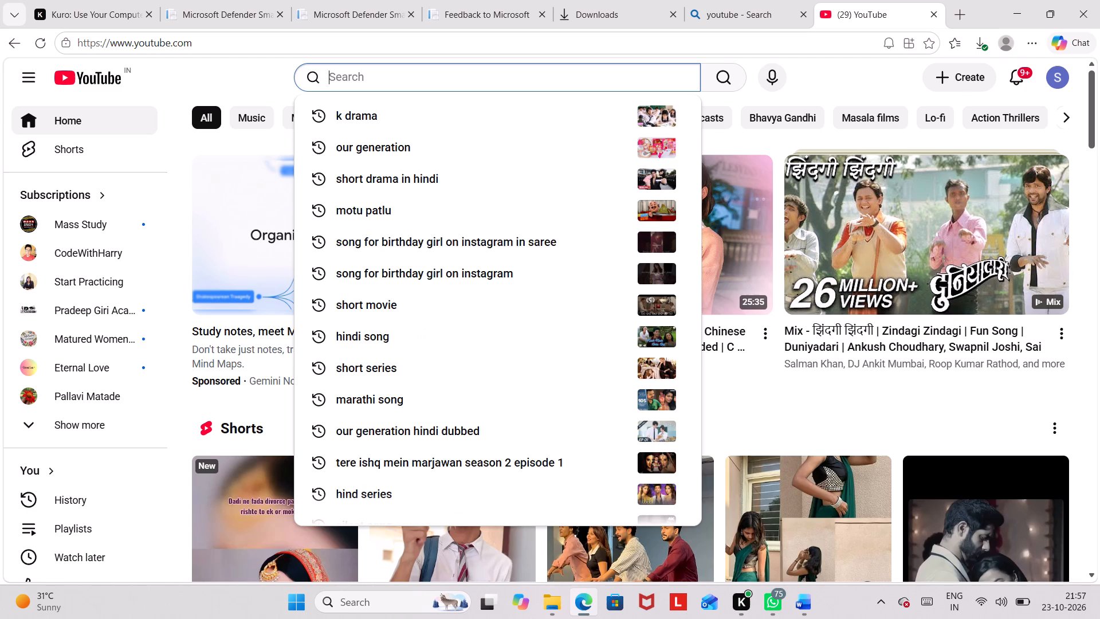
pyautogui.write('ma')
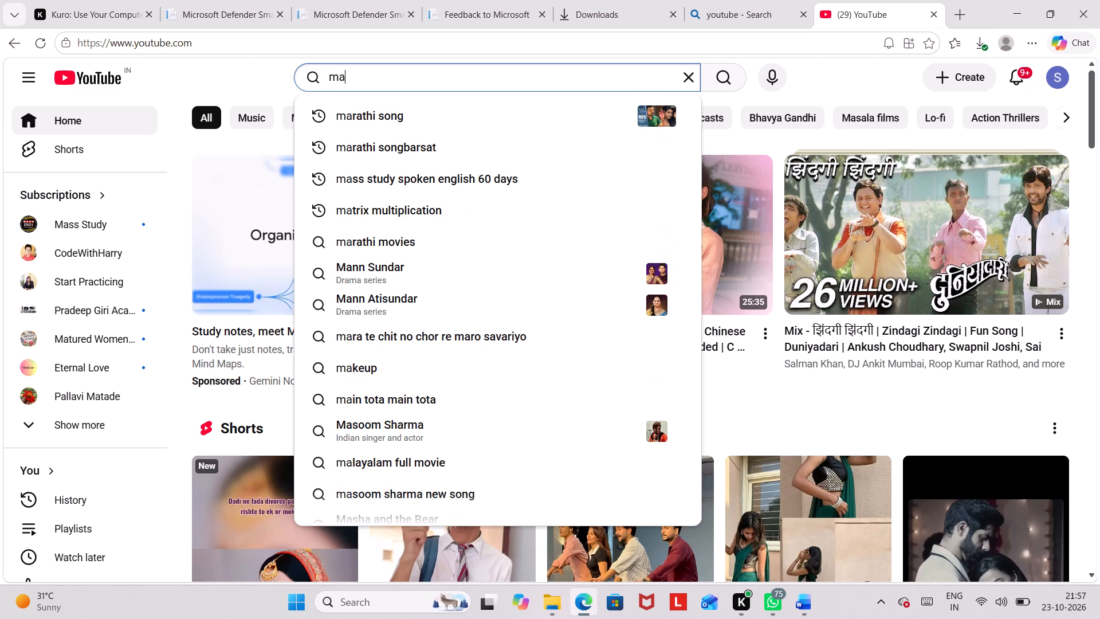
# Search YouTube for "marathi song" and play the Mitwaa Title Song lyrical video by Video Palace.
pyautogui.click(480, 116)
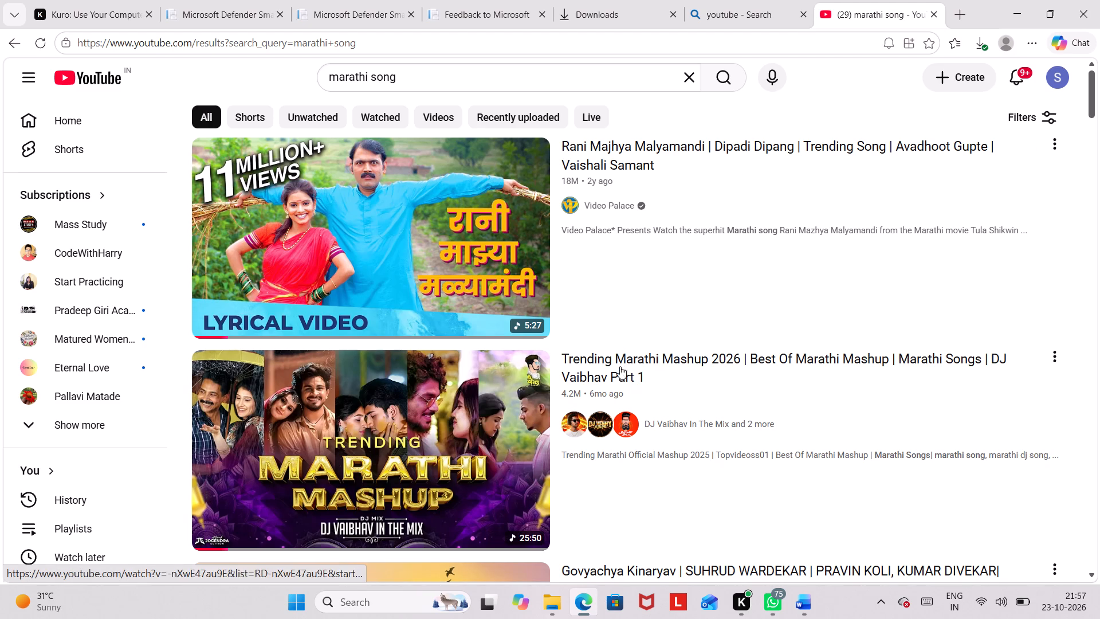
pyautogui.tripleClick(1090, 579)
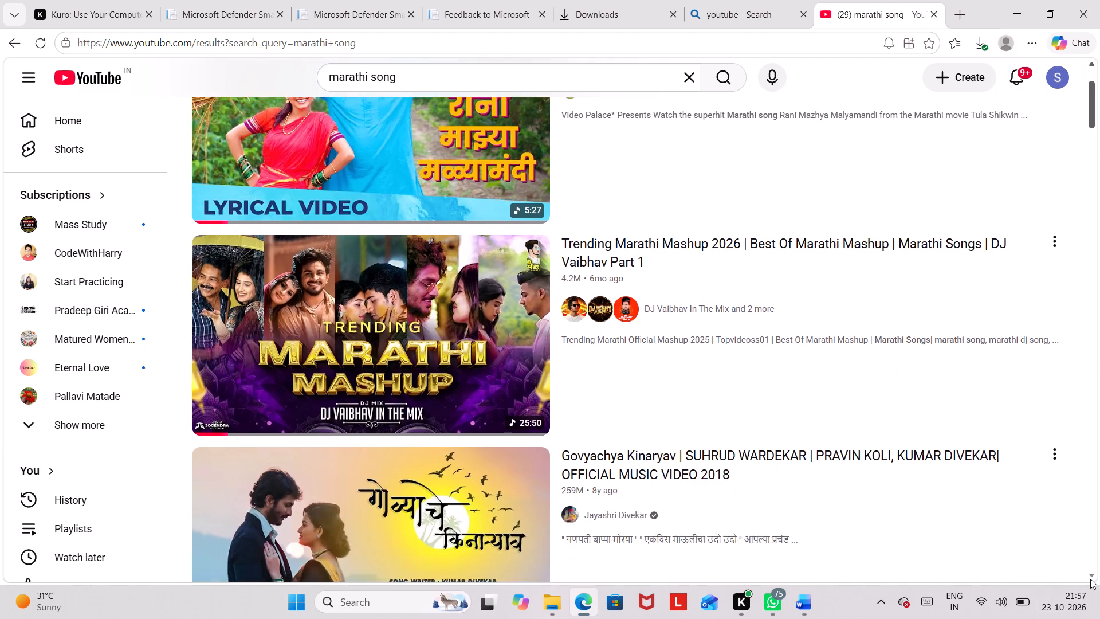
pyautogui.tripleClick(1090, 579)
pyautogui.doubleClick(1090, 579)
pyautogui.click(1090, 579)
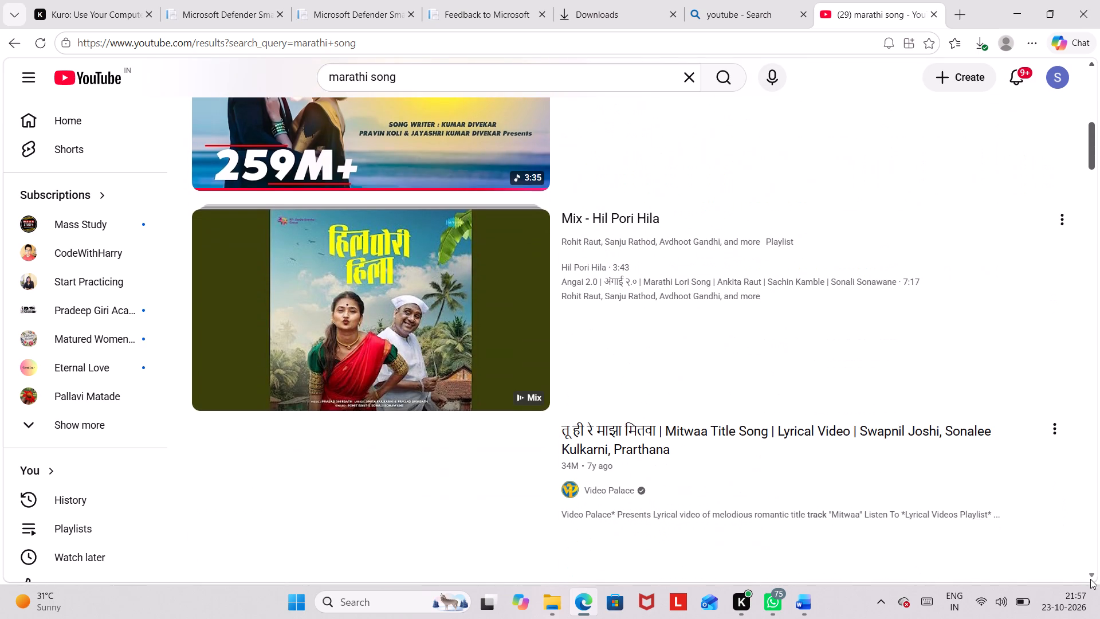
pyautogui.click(1090, 579)
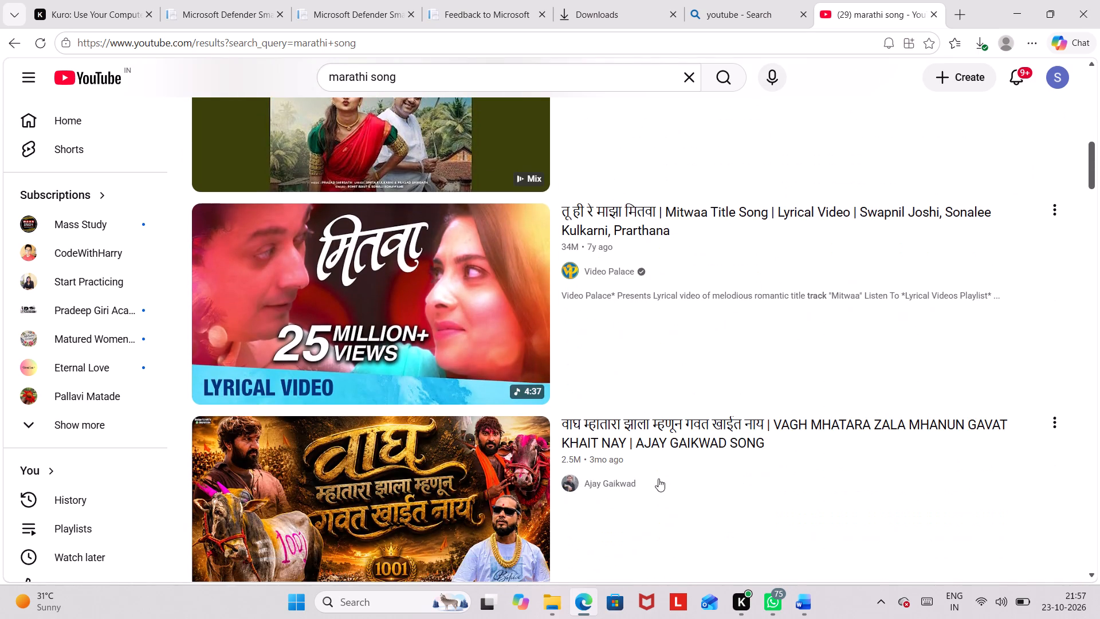
pyautogui.doubleClick(316, 288)
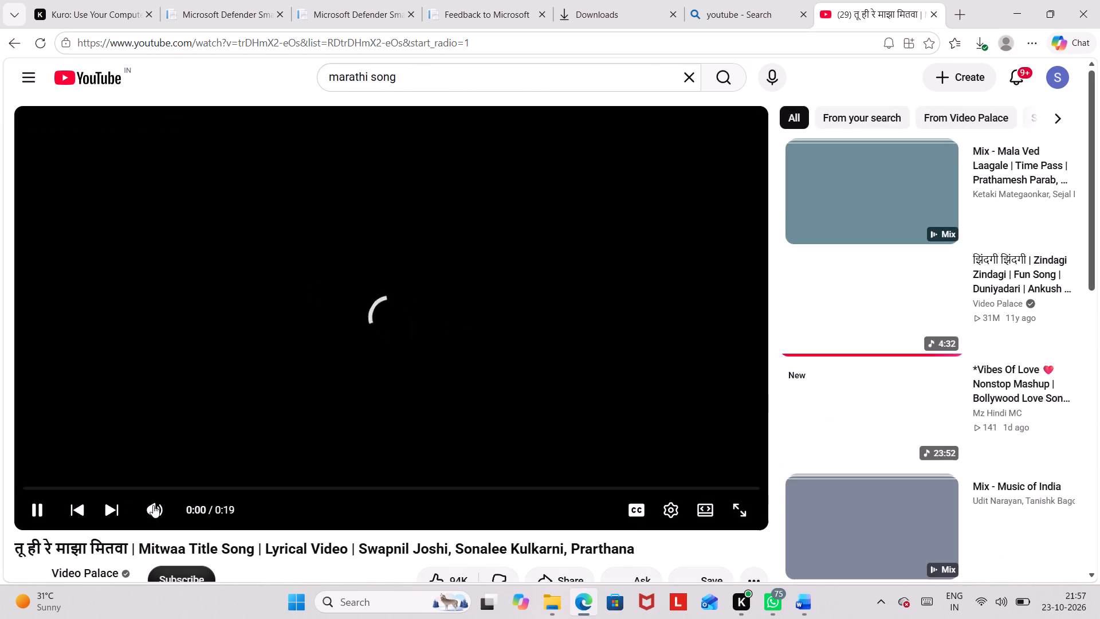
# Set the system volume to 100 and skip the ad before the song.
pyautogui.click(153, 506)
pyautogui.click(154, 506)
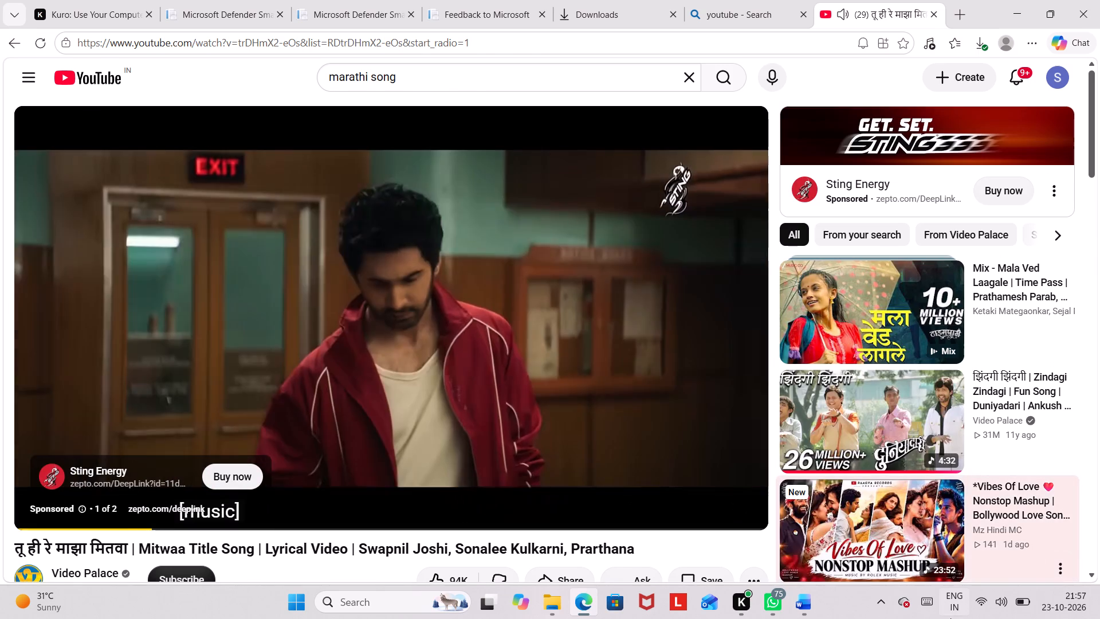
pyautogui.click(1006, 601)
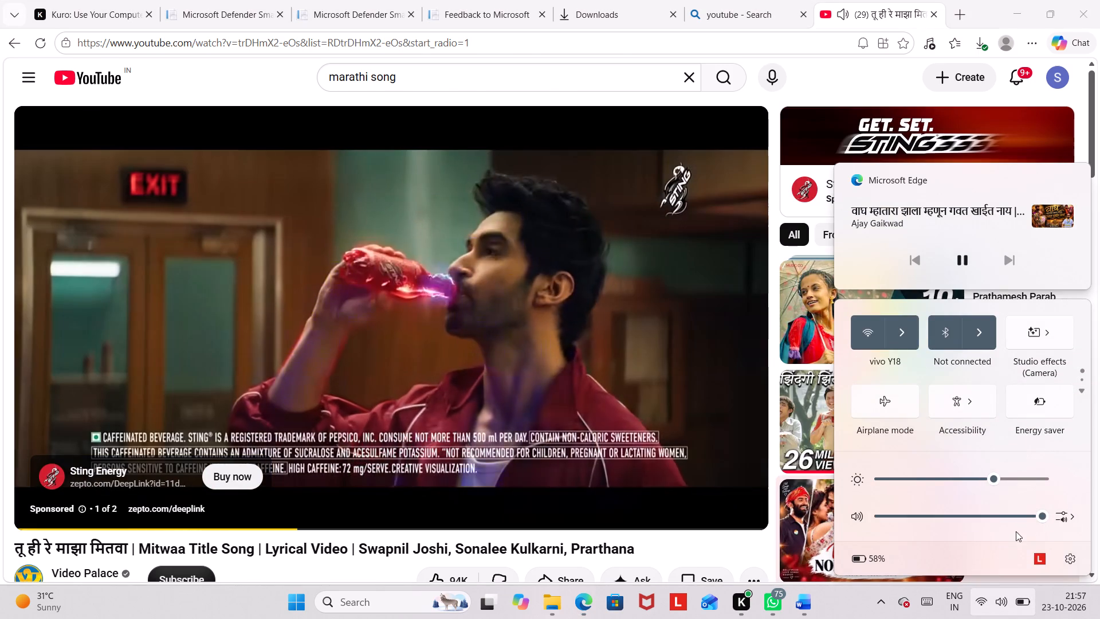
pyautogui.moveTo(1038, 513); pyautogui.dragTo(1050, 518)
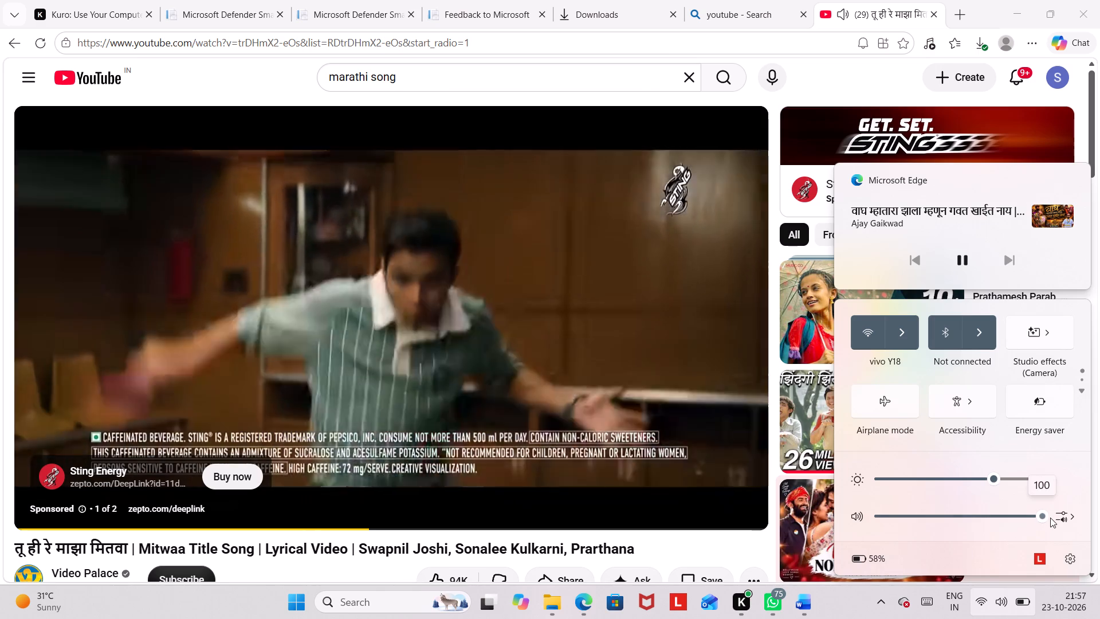
pyautogui.moveTo(1050, 518); pyautogui.dragTo(1050, 516)
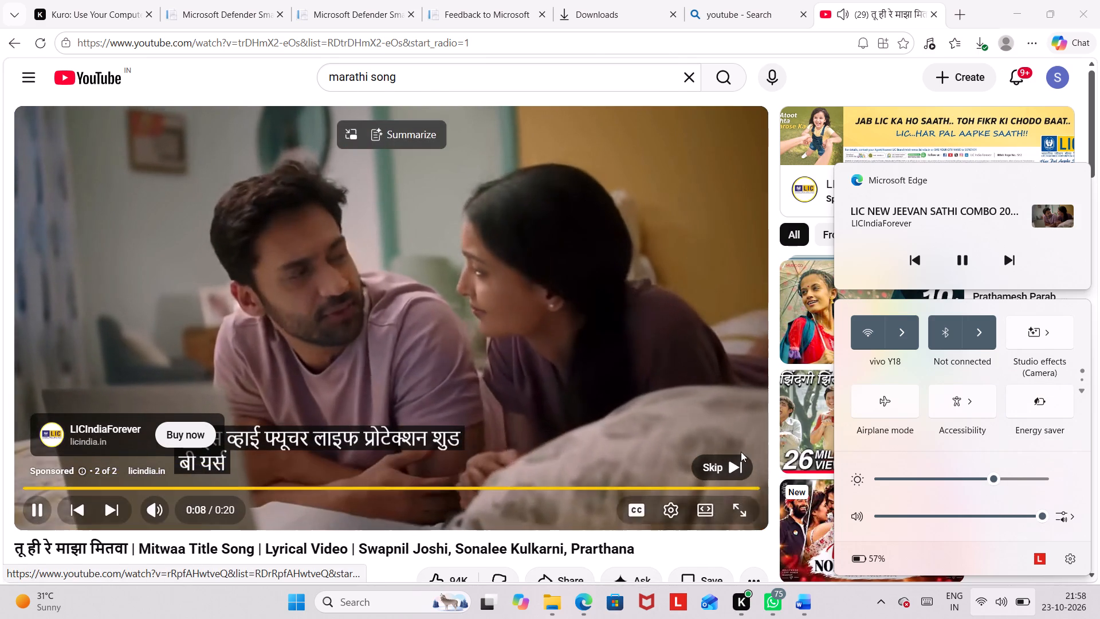
pyautogui.click(724, 459)
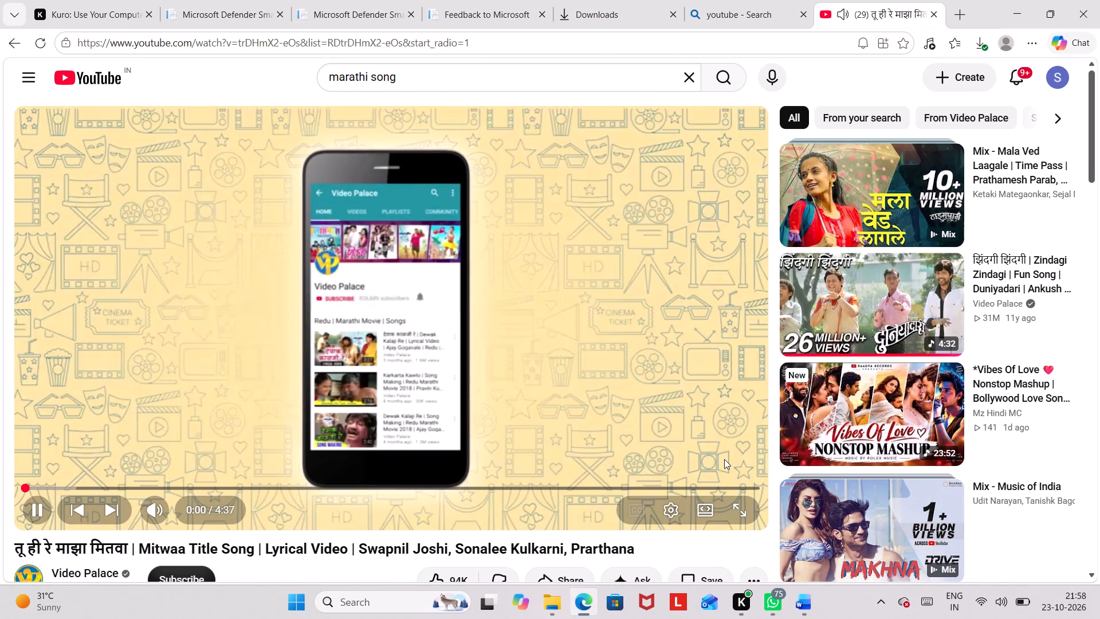
# Switch back to the Word report and review its pages from the Acknowledgement signature through to the Chapter 3 heading.
pyautogui.click(791, 587)
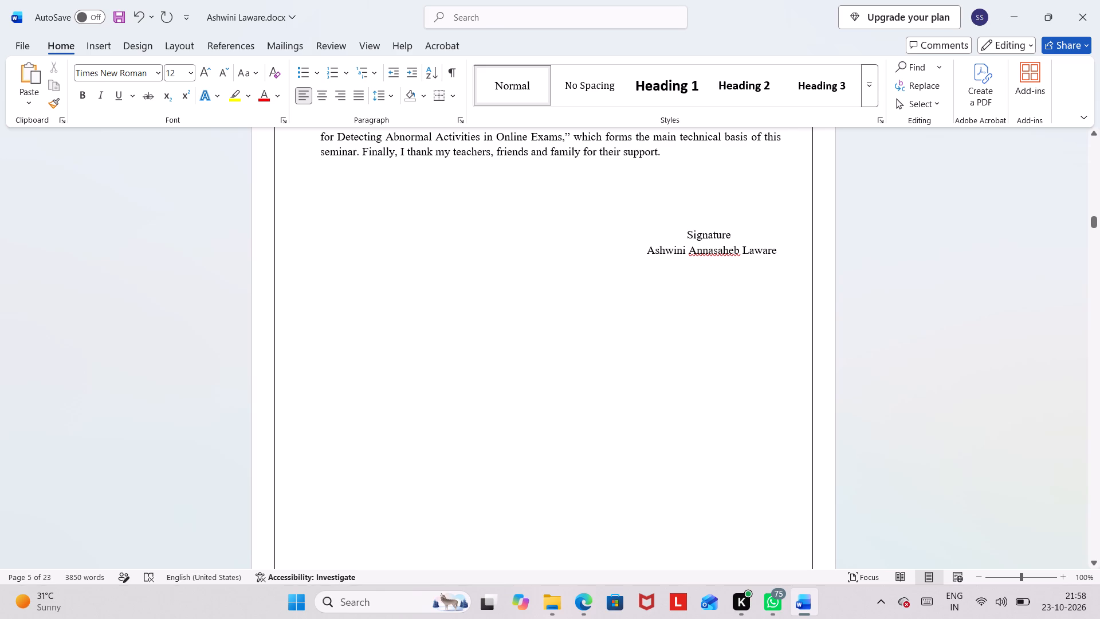
pyautogui.tripleClick(1094, 561)
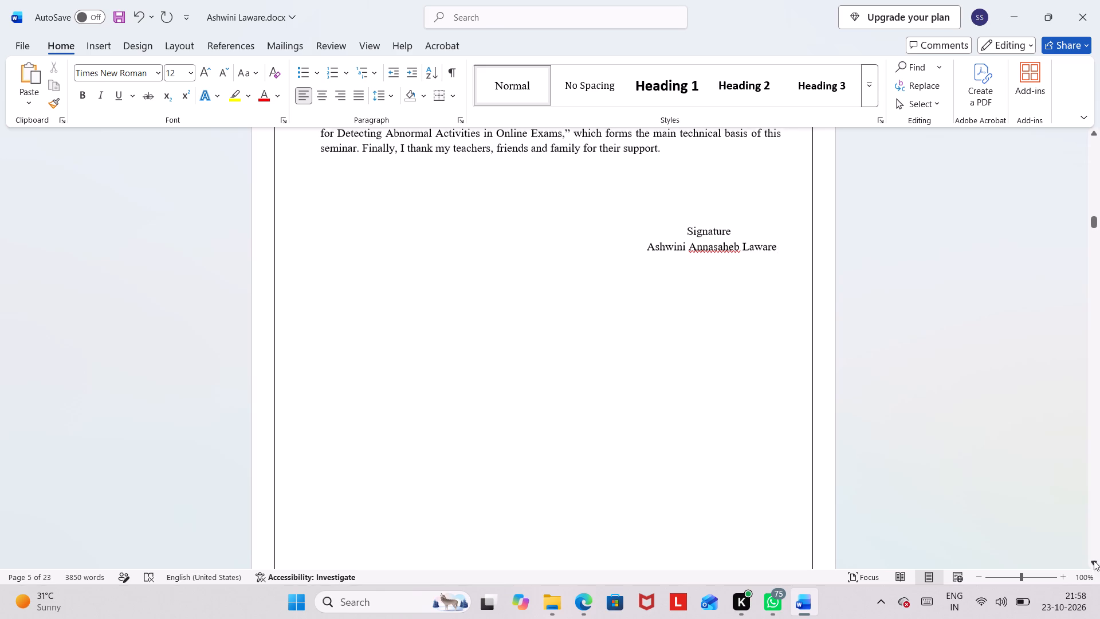
pyautogui.tripleClick(1094, 561)
pyautogui.tripleClick(1094, 561)
pyautogui.tripleClick(1094, 561)
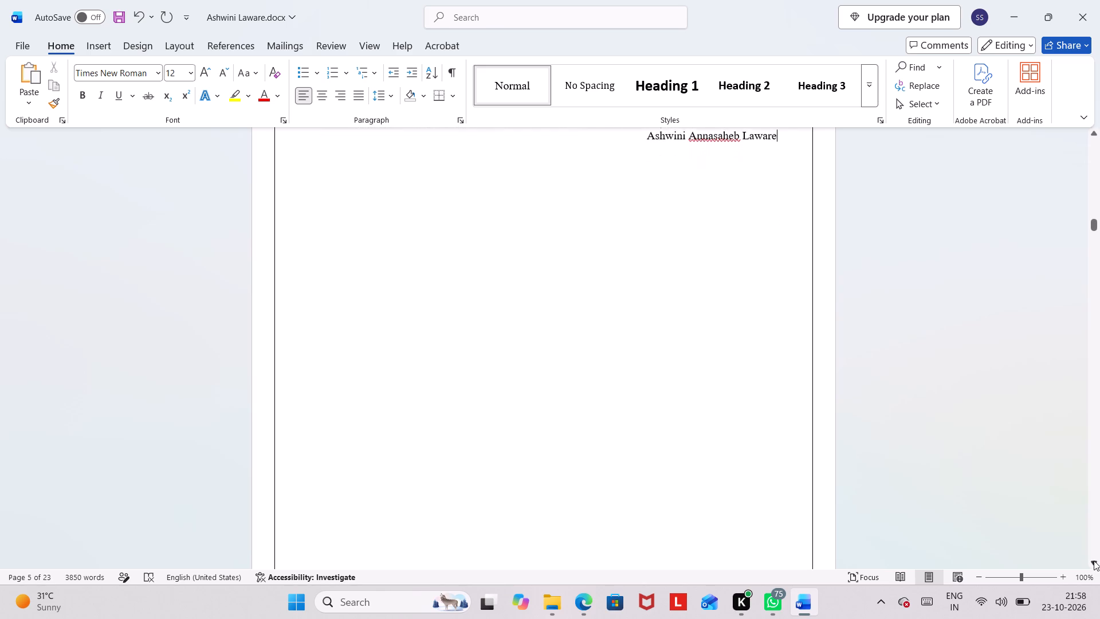
pyautogui.tripleClick(1094, 561)
pyautogui.tripleClick(1094, 561)
pyautogui.tripleClick(1094, 561)
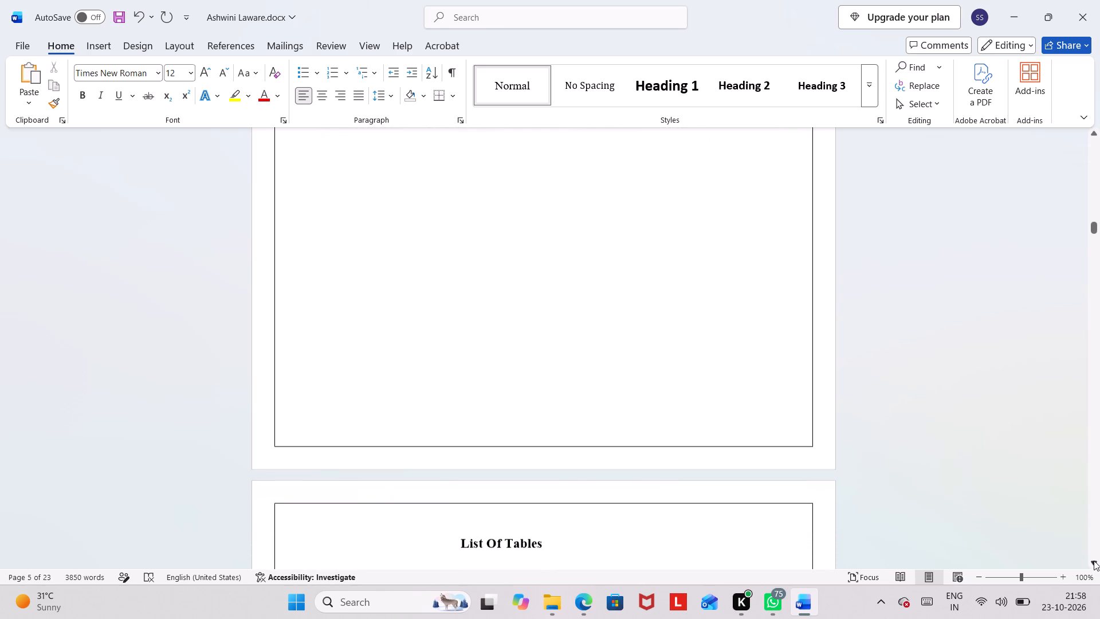
pyautogui.click(1094, 561)
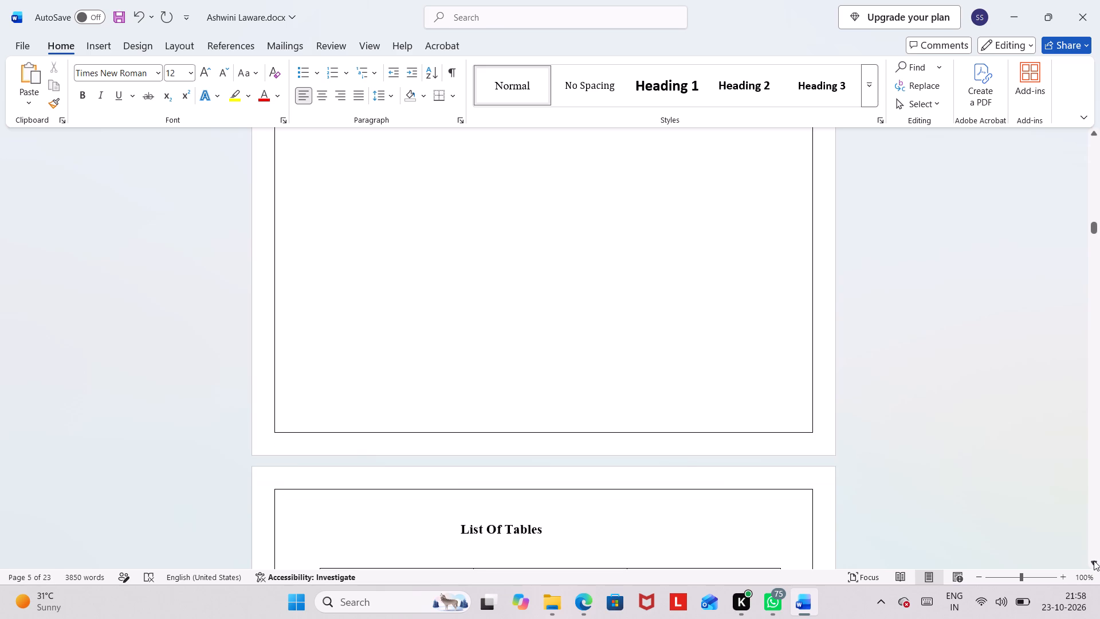
pyautogui.click(1094, 561)
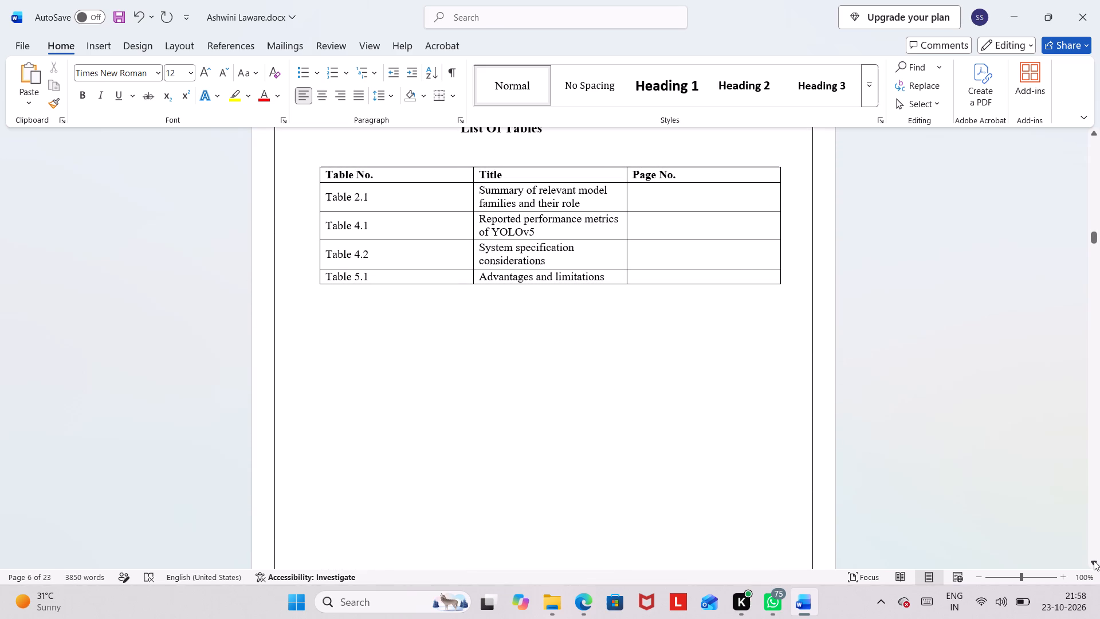
pyautogui.click(1094, 561)
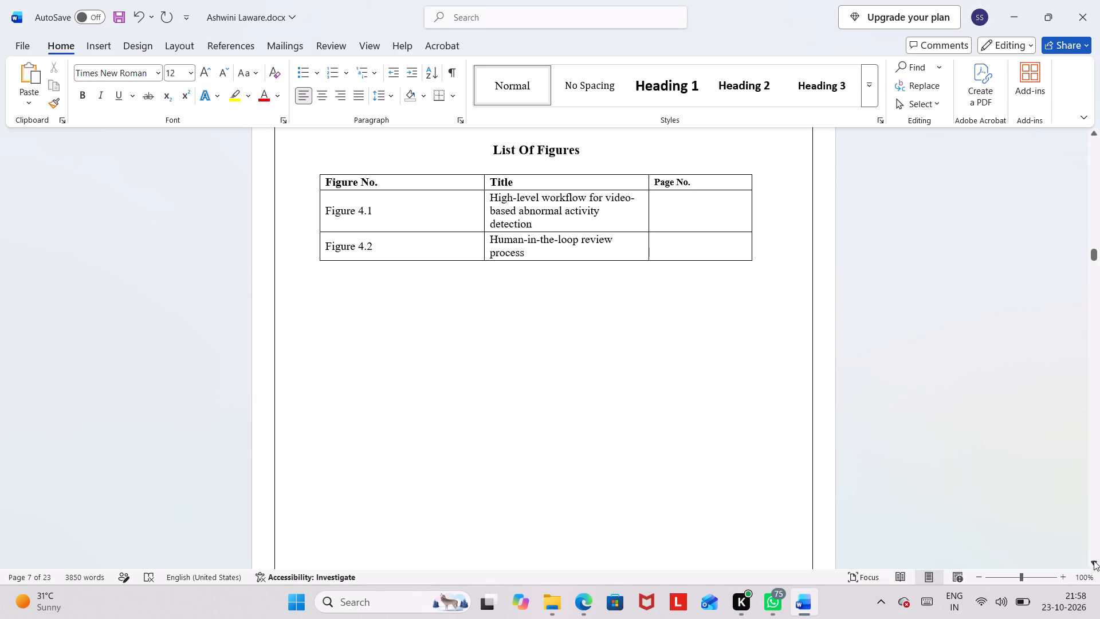
pyautogui.click(1094, 561)
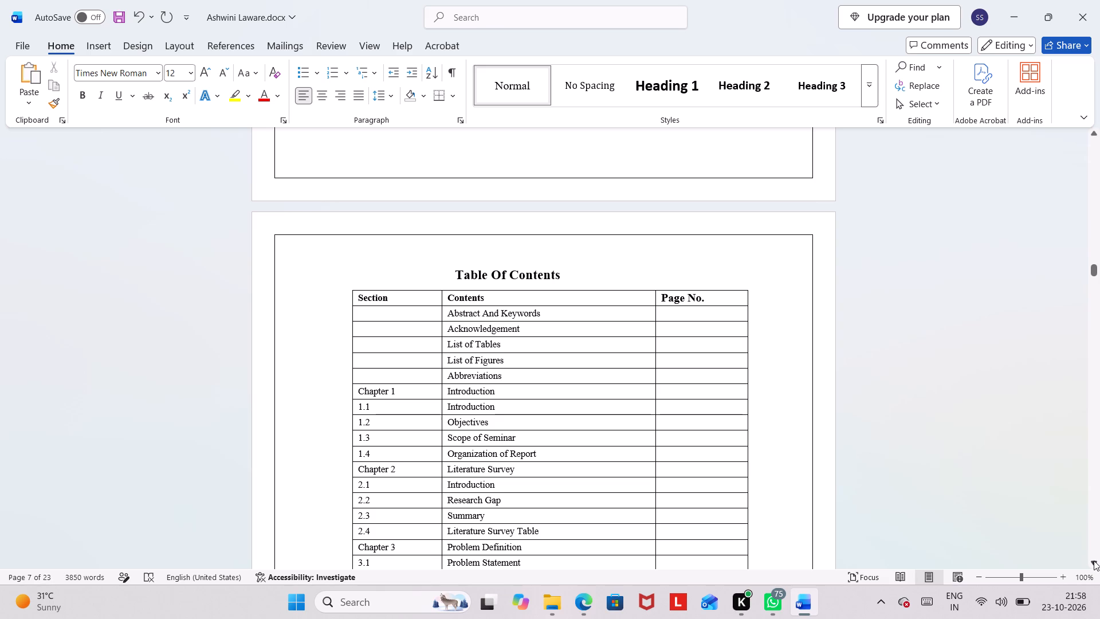
pyautogui.click(1094, 561)
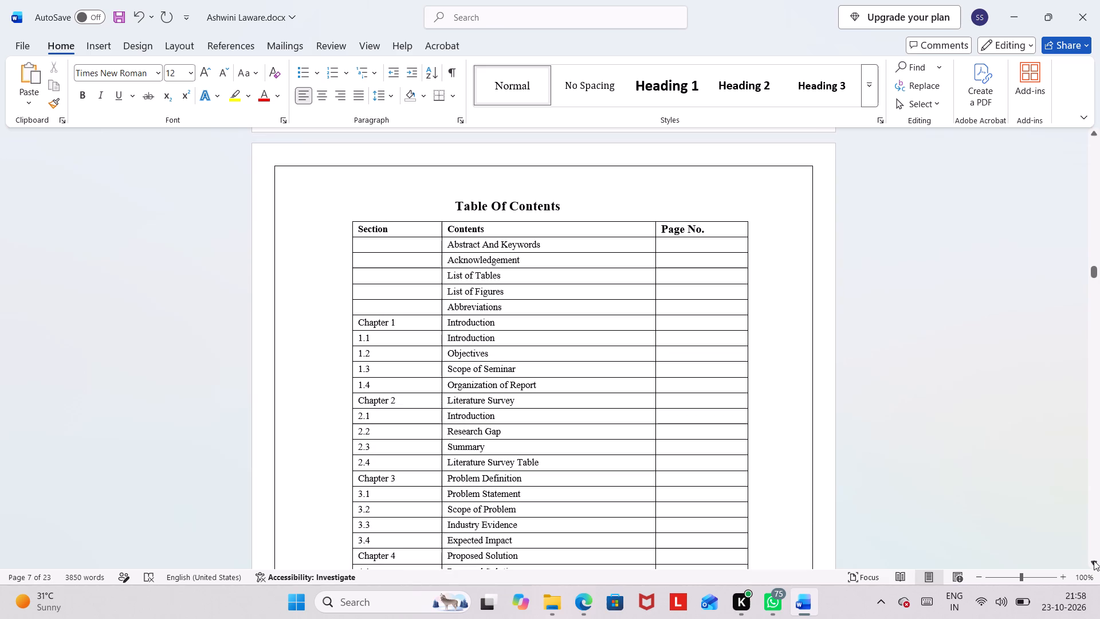
pyautogui.click(1094, 561)
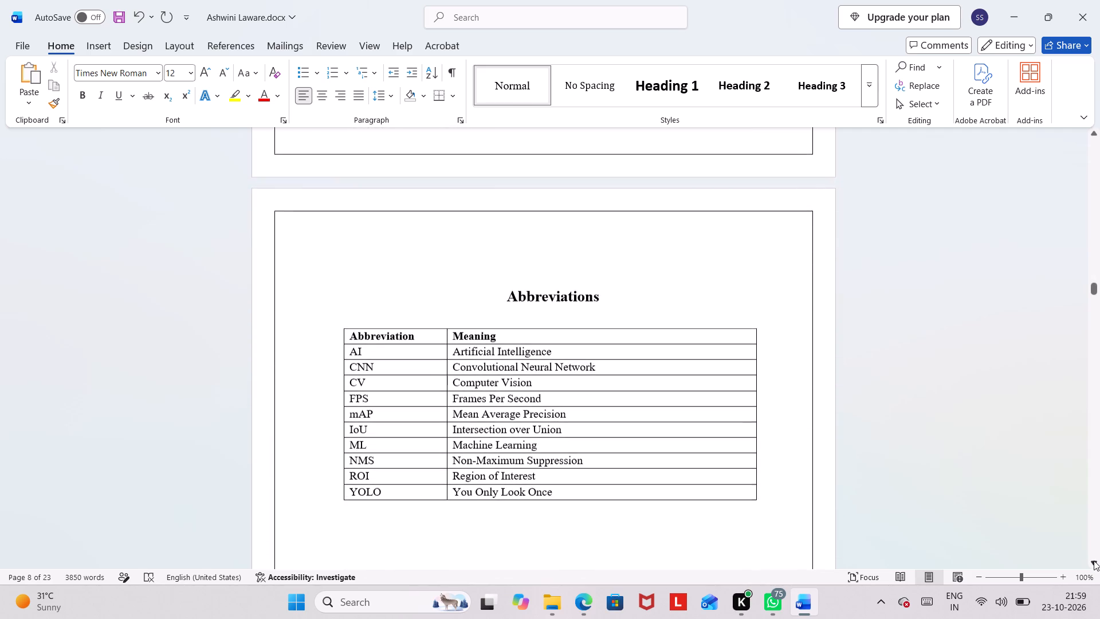
pyautogui.click(1094, 561)
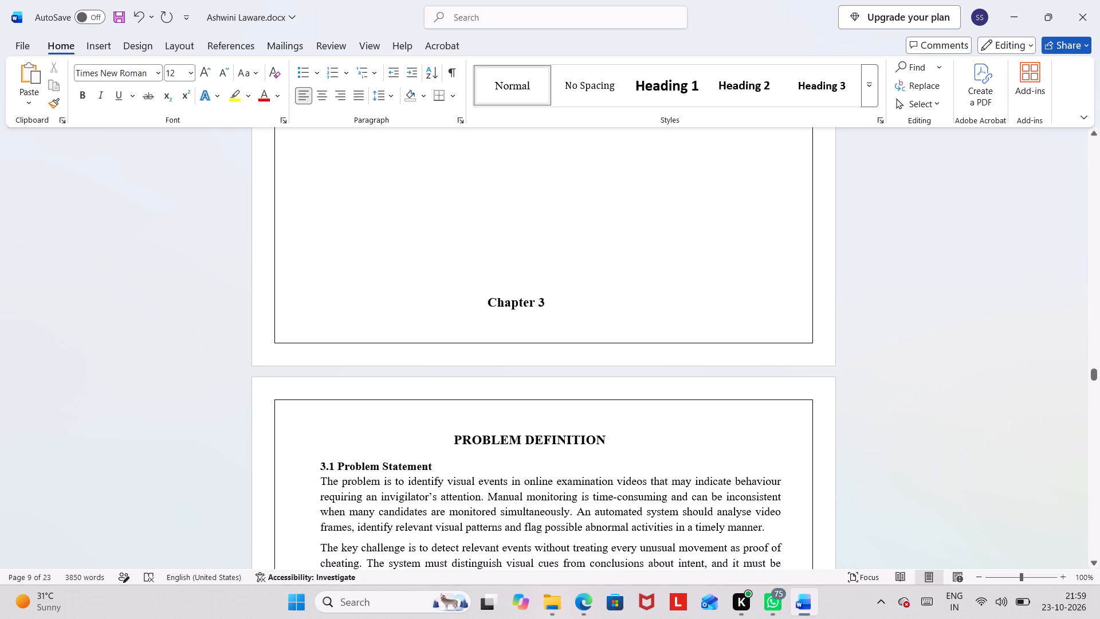
# Insert an empty line after the "Chapter 3" heading, above PROBLEM DEFINITION on the following page.
pyautogui.click(552, 303)
pyautogui.press('Return')
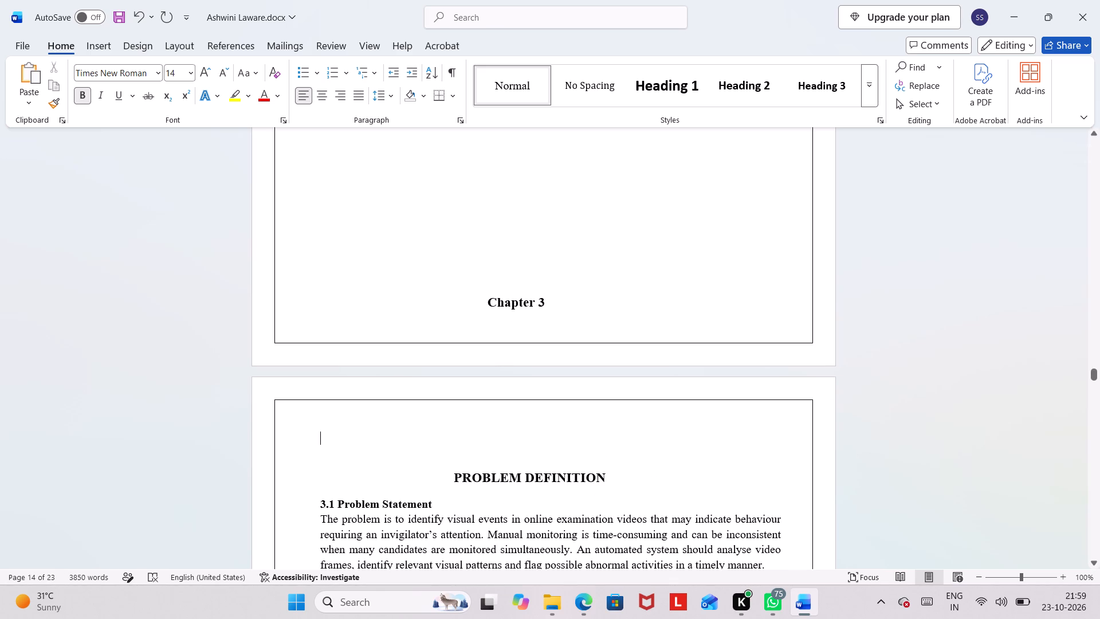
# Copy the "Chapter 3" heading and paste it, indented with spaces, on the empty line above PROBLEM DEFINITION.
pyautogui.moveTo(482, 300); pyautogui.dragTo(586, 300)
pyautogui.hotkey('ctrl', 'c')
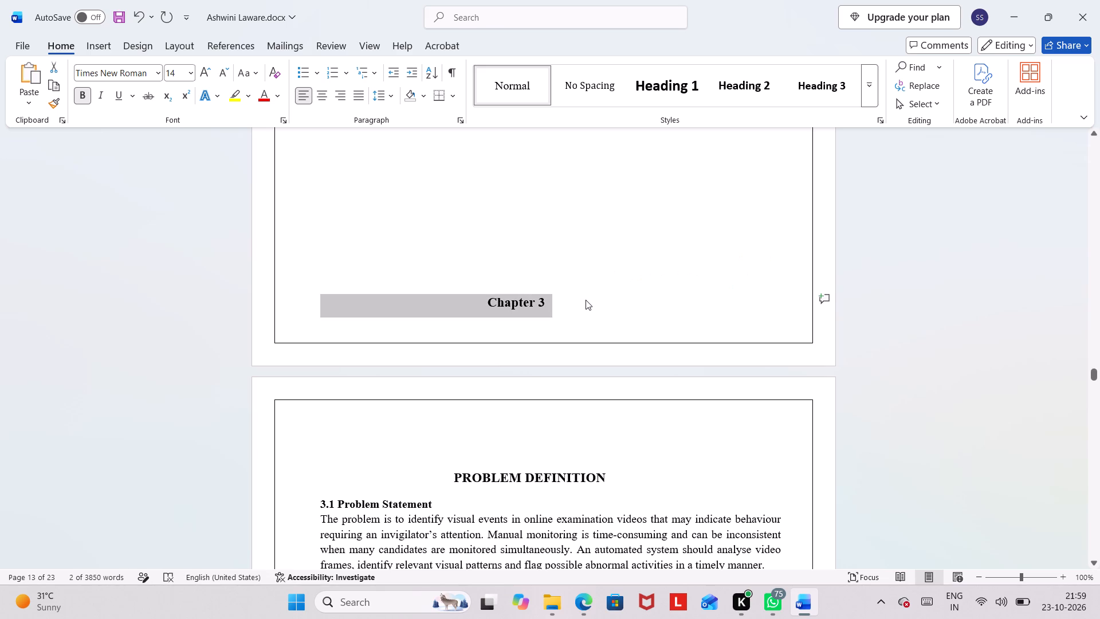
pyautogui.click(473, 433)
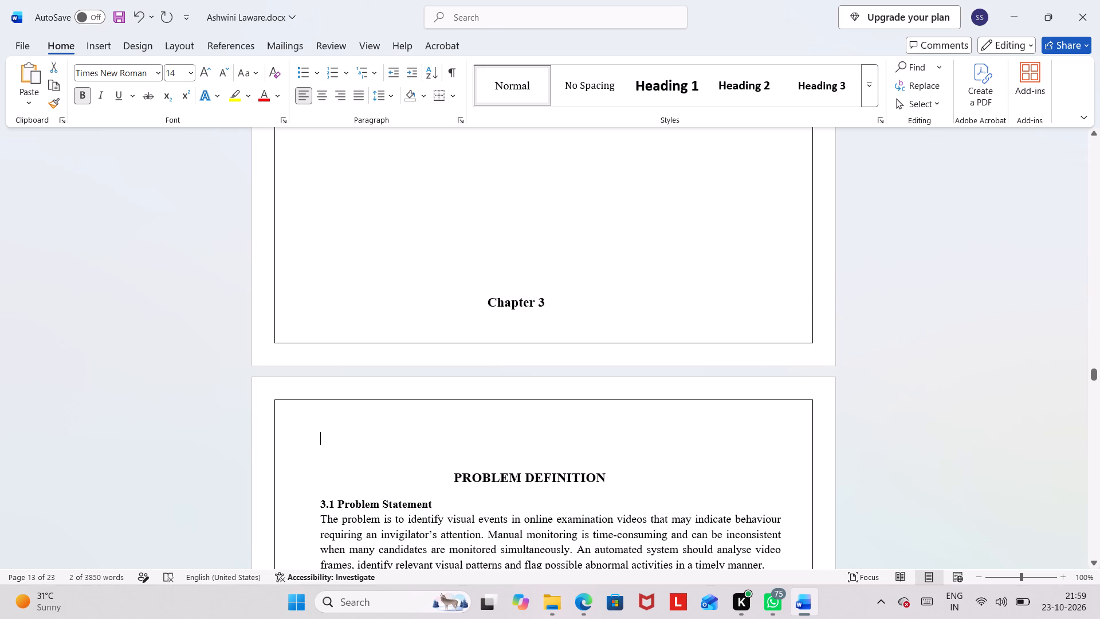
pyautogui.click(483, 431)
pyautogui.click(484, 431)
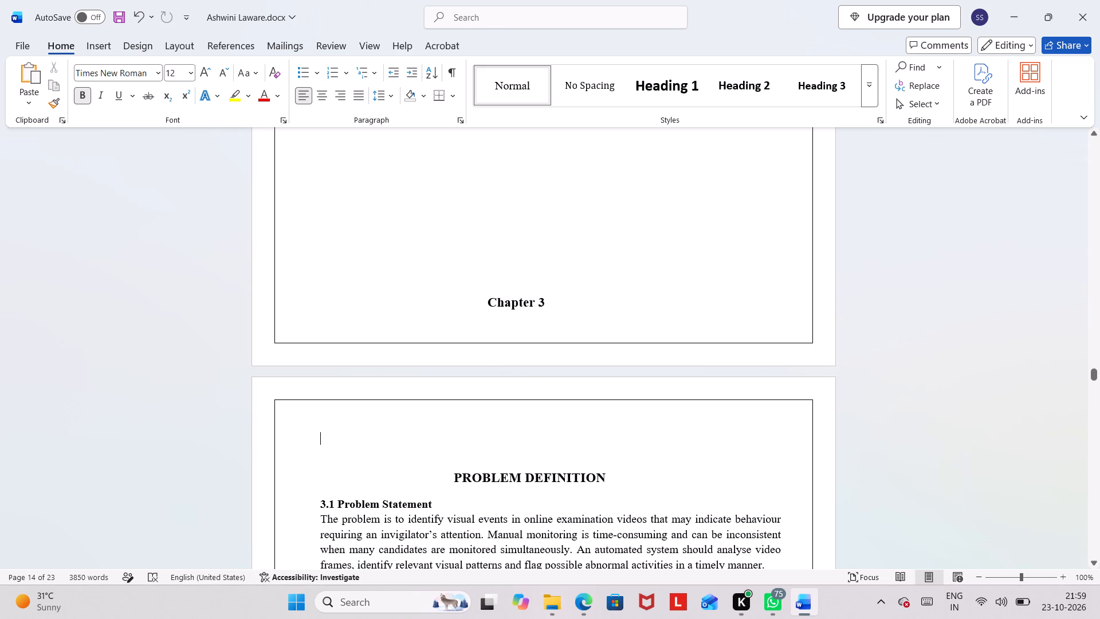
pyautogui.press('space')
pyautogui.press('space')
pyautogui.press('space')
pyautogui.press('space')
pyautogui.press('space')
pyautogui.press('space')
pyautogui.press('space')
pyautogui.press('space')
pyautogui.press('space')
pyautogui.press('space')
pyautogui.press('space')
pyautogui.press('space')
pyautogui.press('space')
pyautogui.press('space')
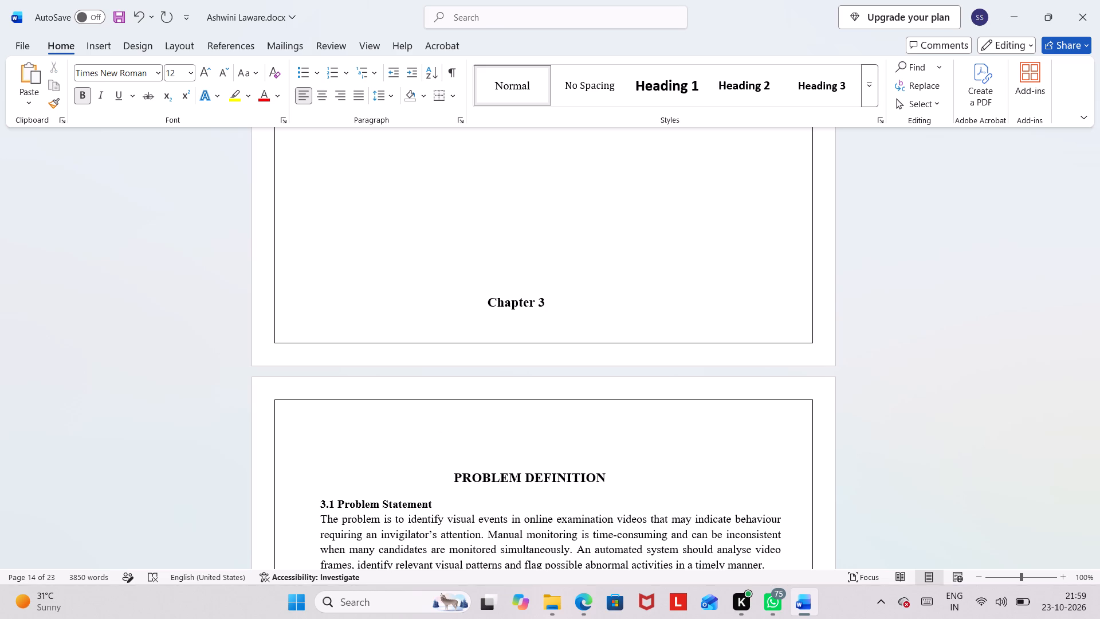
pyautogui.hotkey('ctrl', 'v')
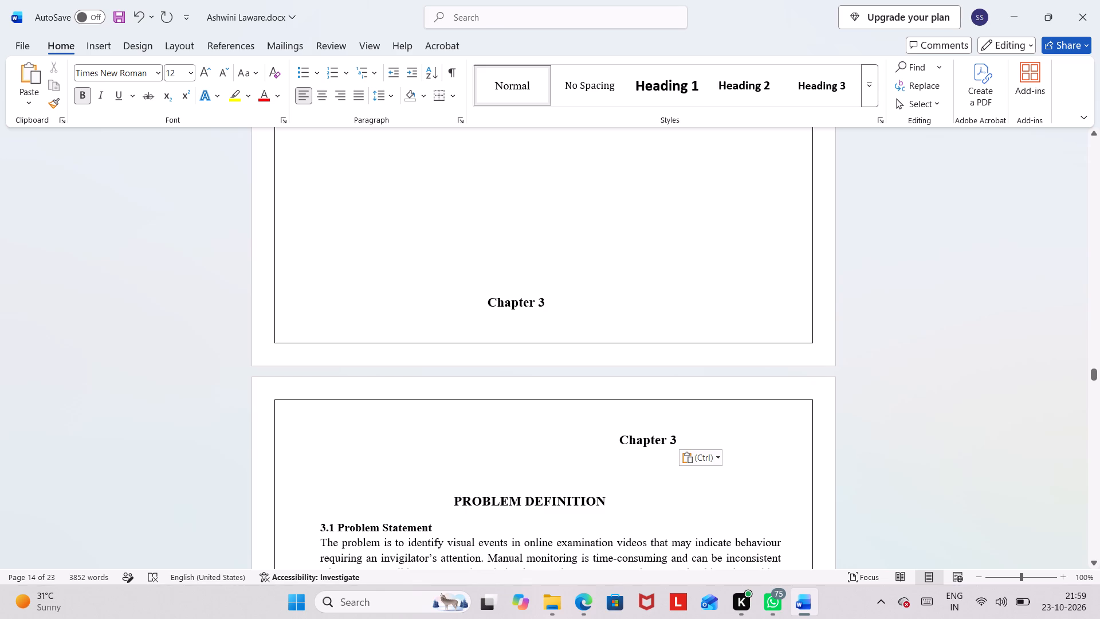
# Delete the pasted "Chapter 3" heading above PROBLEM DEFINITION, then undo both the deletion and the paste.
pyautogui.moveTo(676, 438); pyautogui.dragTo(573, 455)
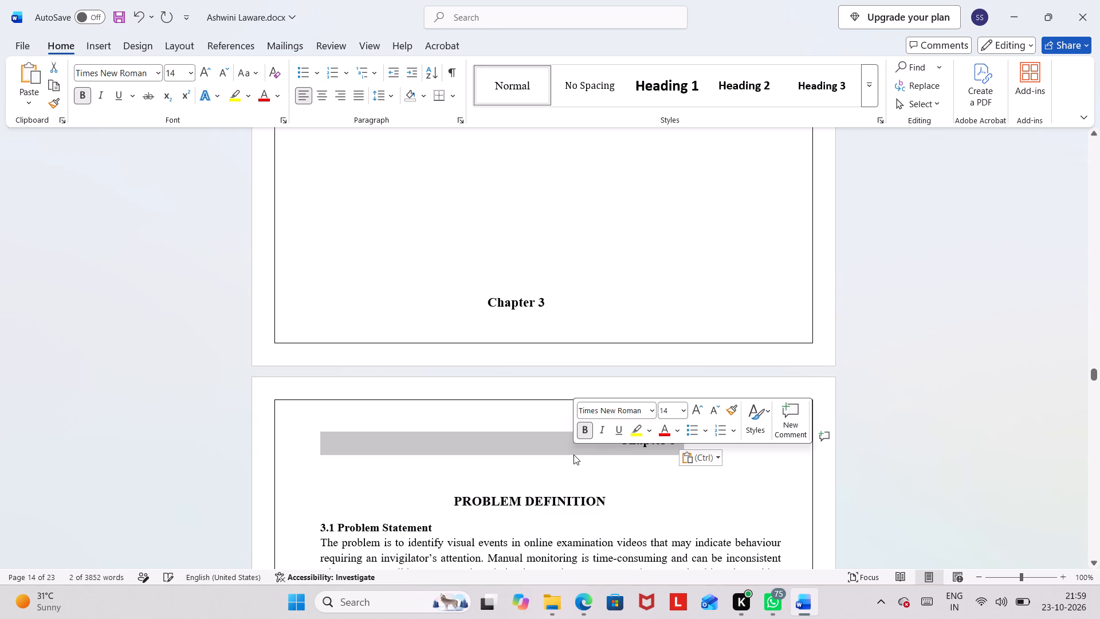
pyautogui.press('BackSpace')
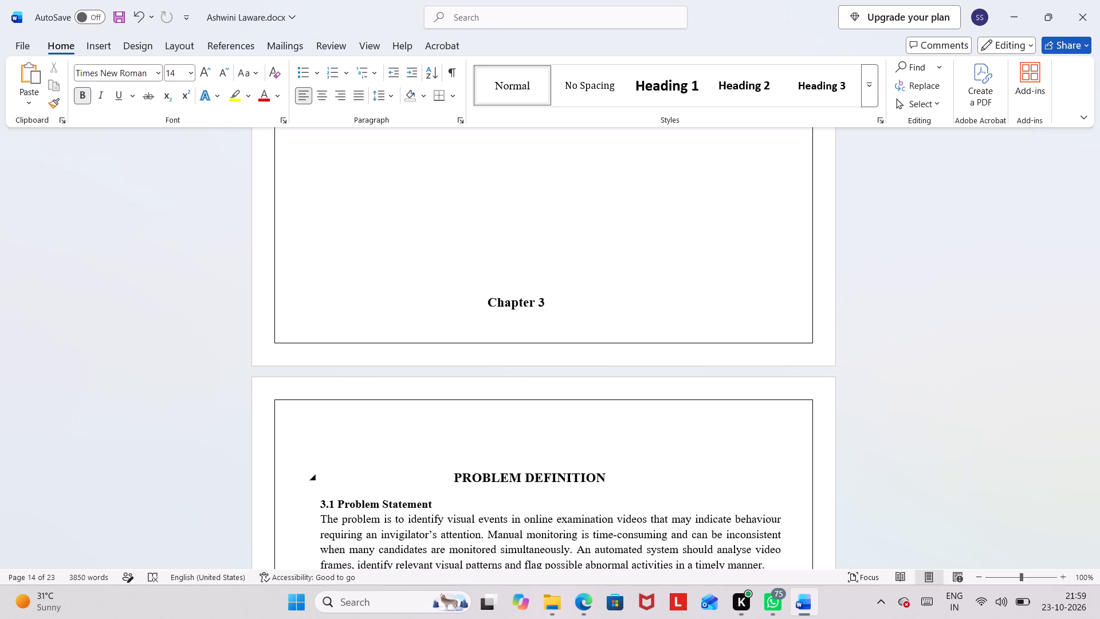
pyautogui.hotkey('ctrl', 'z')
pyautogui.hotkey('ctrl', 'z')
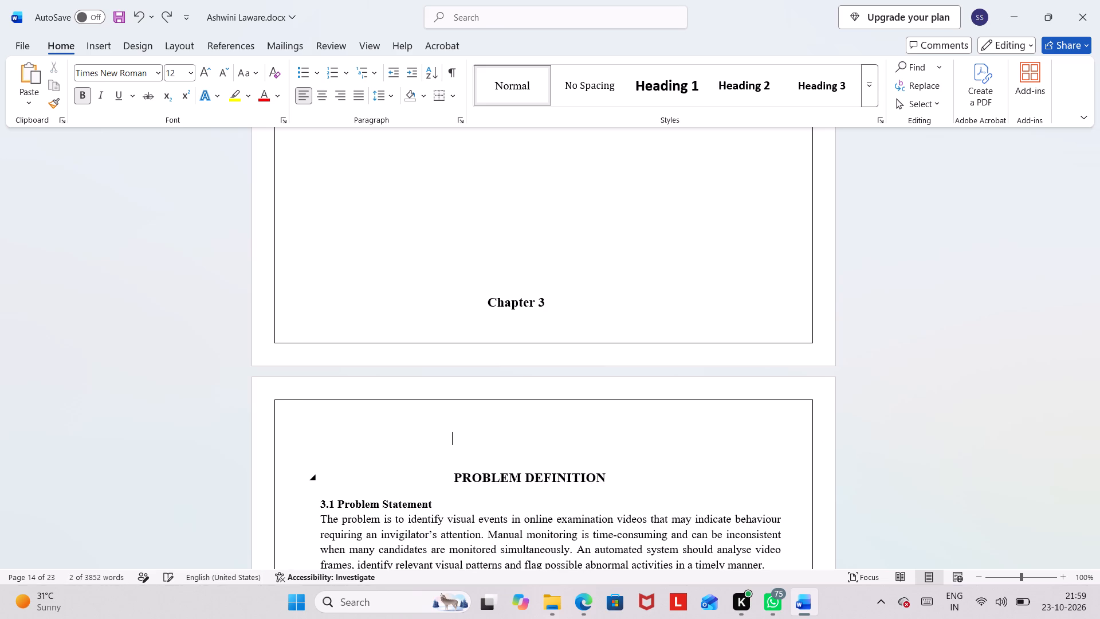
# Insert line breaks after and before the "Chapter 3" heading to move it onto the next page above PROBLEM DEFINITION.
pyautogui.click(563, 304)
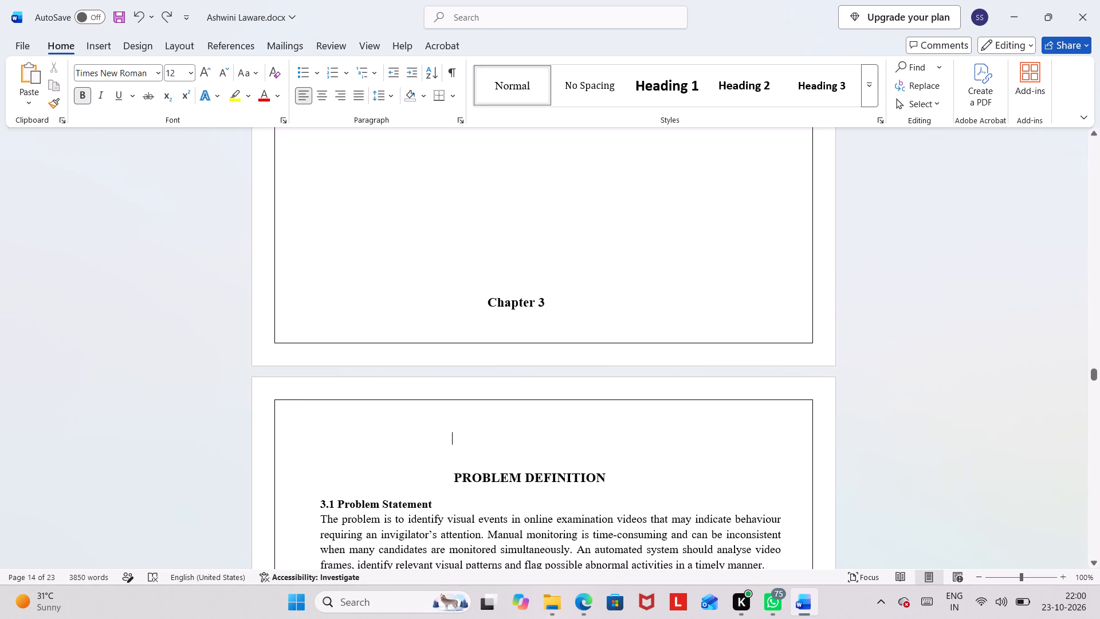
pyautogui.press('Return')
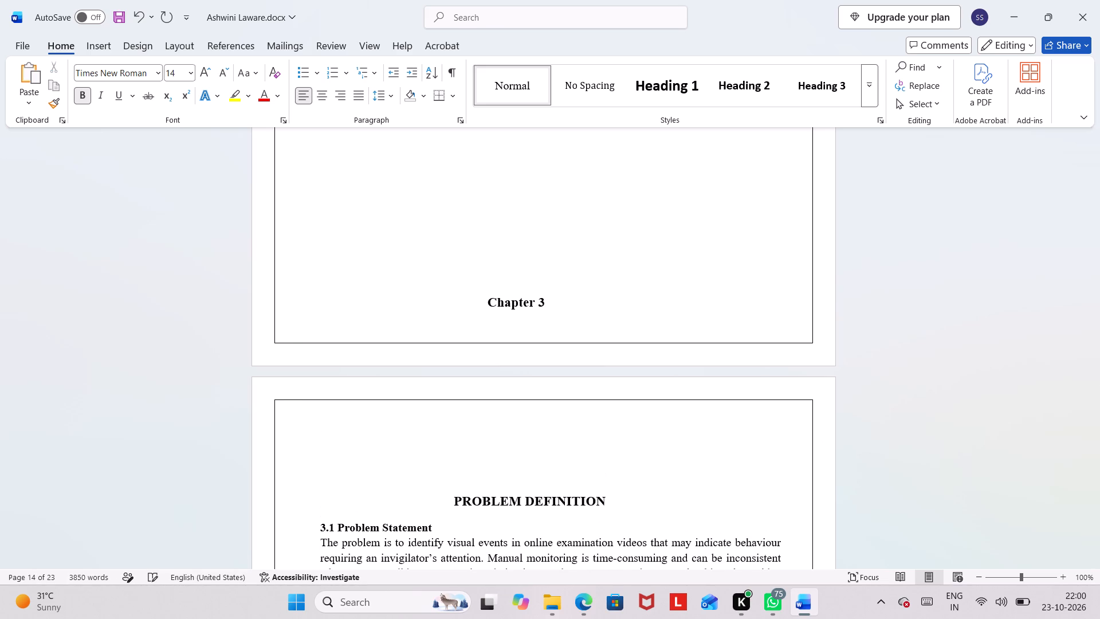
pyautogui.click(482, 302)
pyautogui.press('Return')
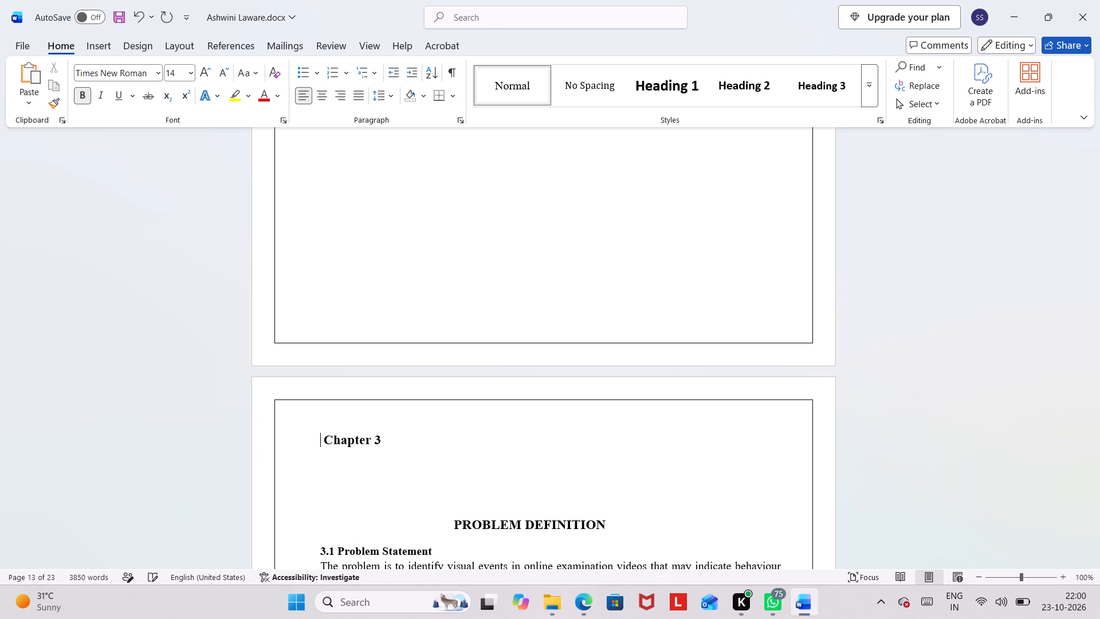
# Indent the "Chapter 3" heading with spaces so it sits roughly centred above PROBLEM DEFINITION.
pyautogui.press('space')
pyautogui.press('space')
pyautogui.press('space')
pyautogui.press('space')
pyautogui.press('space')
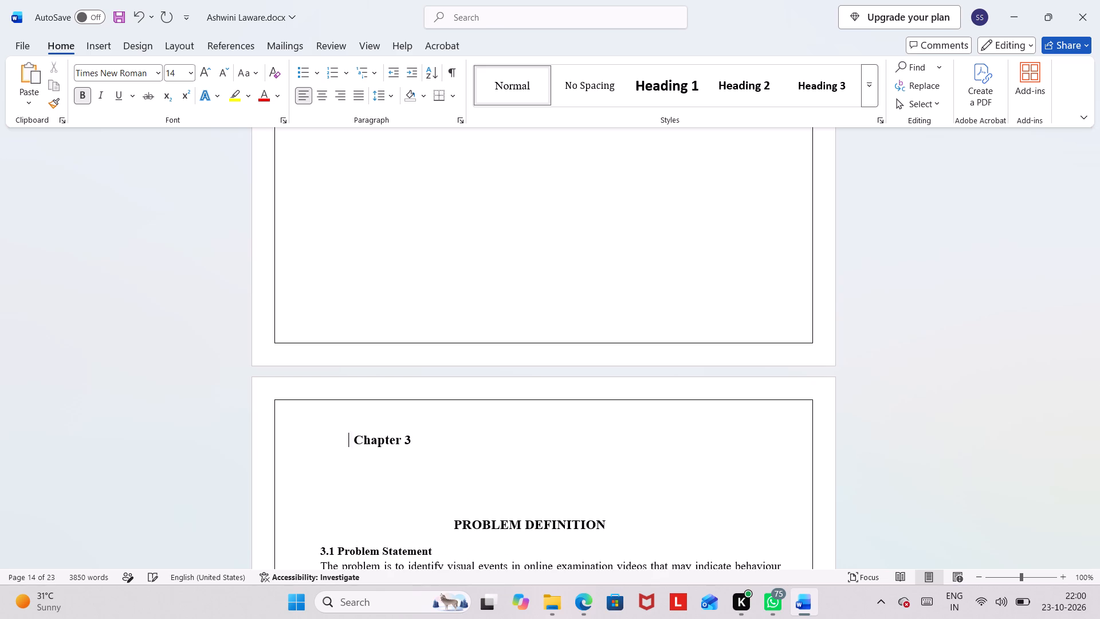
pyautogui.press('space')
pyautogui.press('space')
pyautogui.press('space')
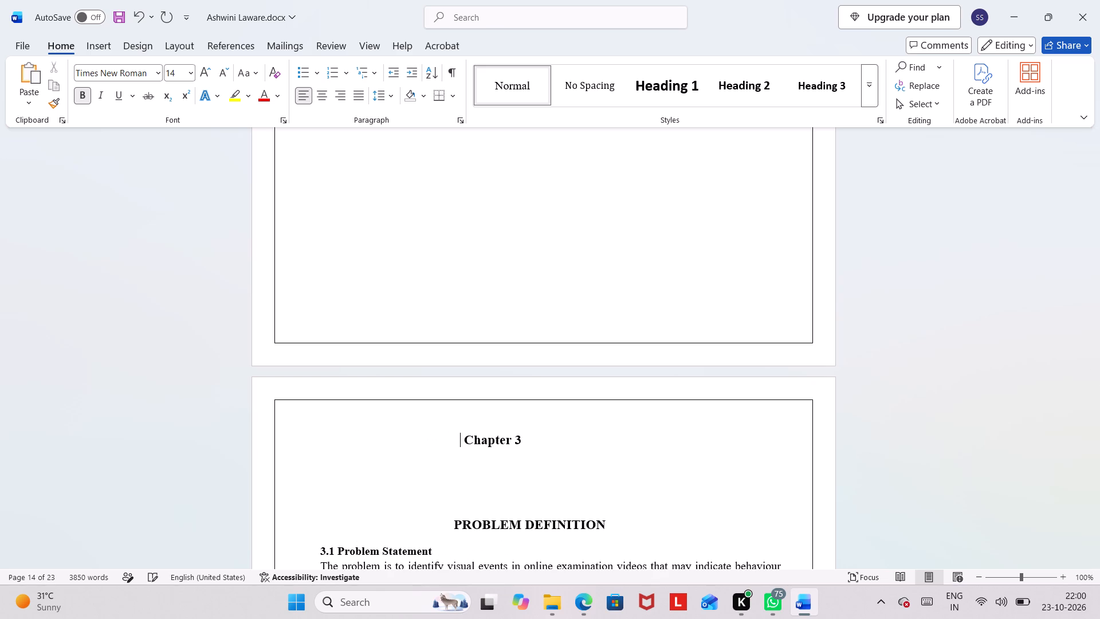
# Delete the leading spaces and the line break before PROBLEM DEFINITION to pull it up closer to "Chapter 3".
pyautogui.click(450, 524)
pyautogui.press('BackSpace')
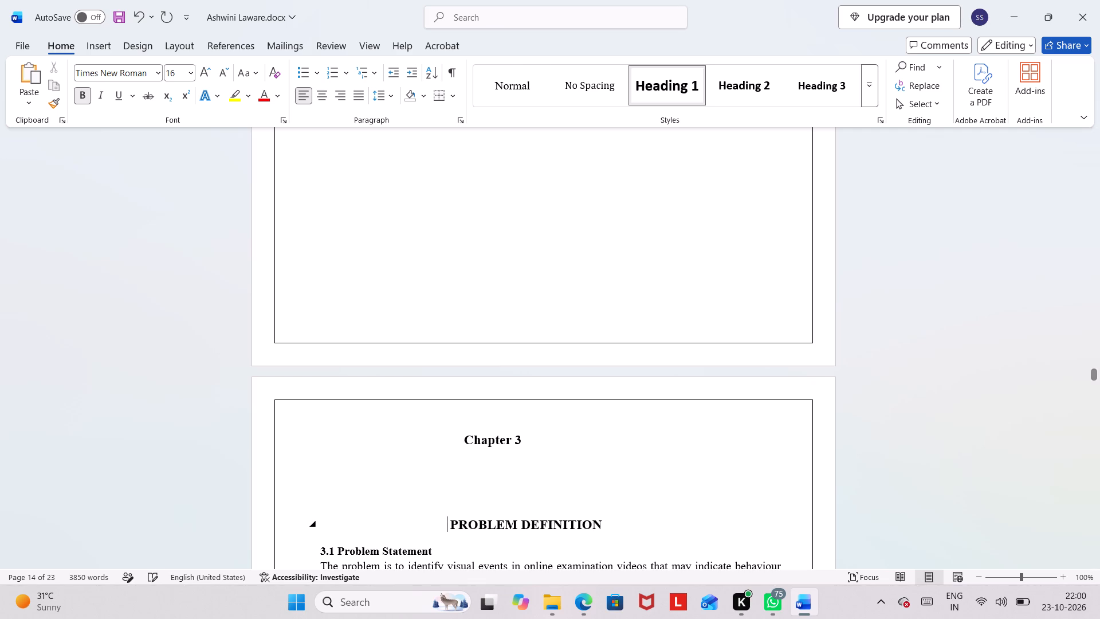
pyautogui.press('BackSpace')
pyautogui.press('BackSpace')
pyautogui.press('BackSpace')
pyautogui.press('BackSpace')
pyautogui.press('BackSpace')
pyautogui.press('BackSpace')
pyautogui.press('BackSpace')
pyautogui.press('BackSpace')
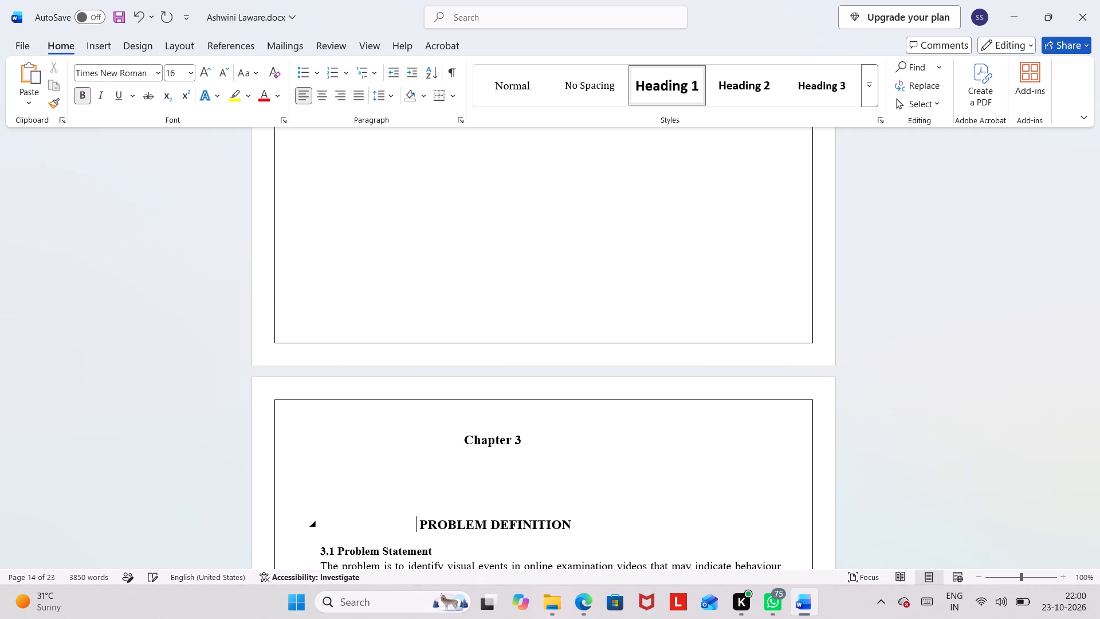
pyautogui.press('BackSpace')
pyautogui.press('BackSpace')
pyautogui.press('BackSpace')
pyautogui.press('BackSpace')
pyautogui.press('BackSpace')
pyautogui.press('BackSpace')
pyautogui.press('BackSpace')
pyautogui.press('BackSpace')
pyautogui.press('BackSpace')
pyautogui.press('BackSpace')
pyautogui.press('BackSpace')
pyautogui.press('BackSpace')
pyautogui.press('BackSpace')
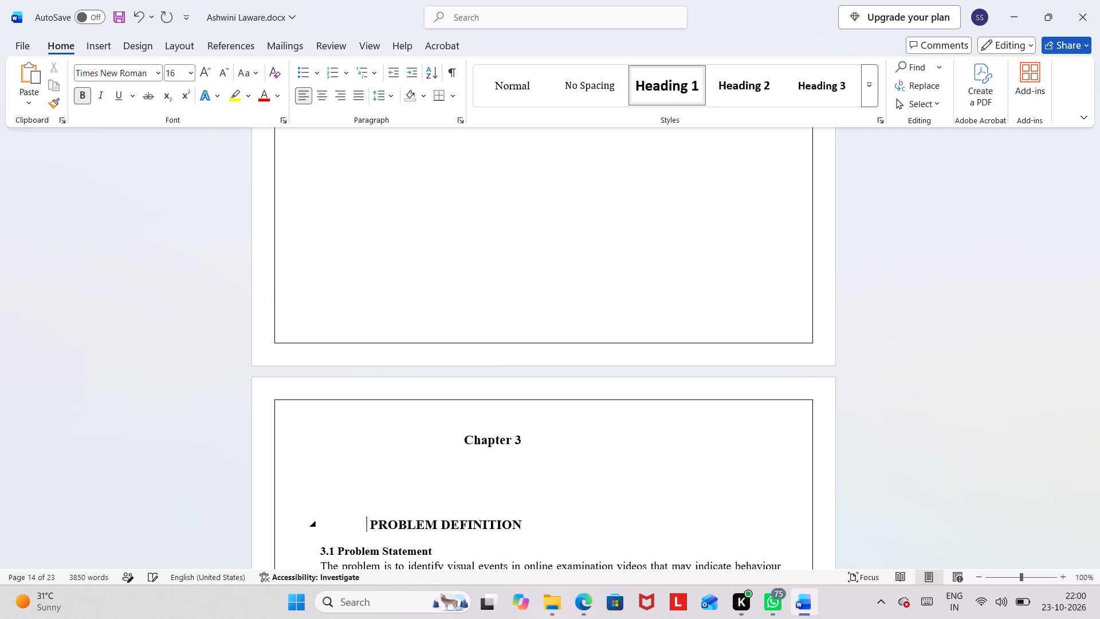
pyautogui.press('BackSpace')
pyautogui.press('BackSpace')
pyautogui.press('BackSpace')
pyautogui.press('BackSpace')
pyautogui.press('BackSpace')
pyautogui.press('BackSpace')
pyautogui.press('BackSpace')
pyautogui.press('BackSpace')
pyautogui.press('BackSpace')
pyautogui.press('BackSpace')
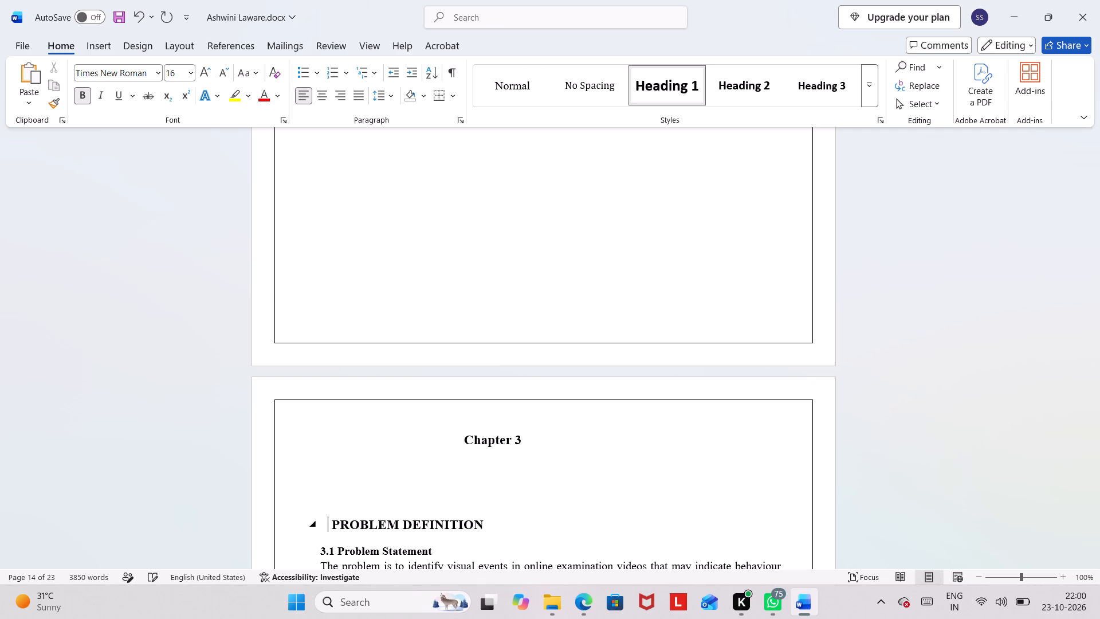
pyautogui.press('BackSpace')
pyautogui.press('BackSpace')
pyautogui.press('BackSpace')
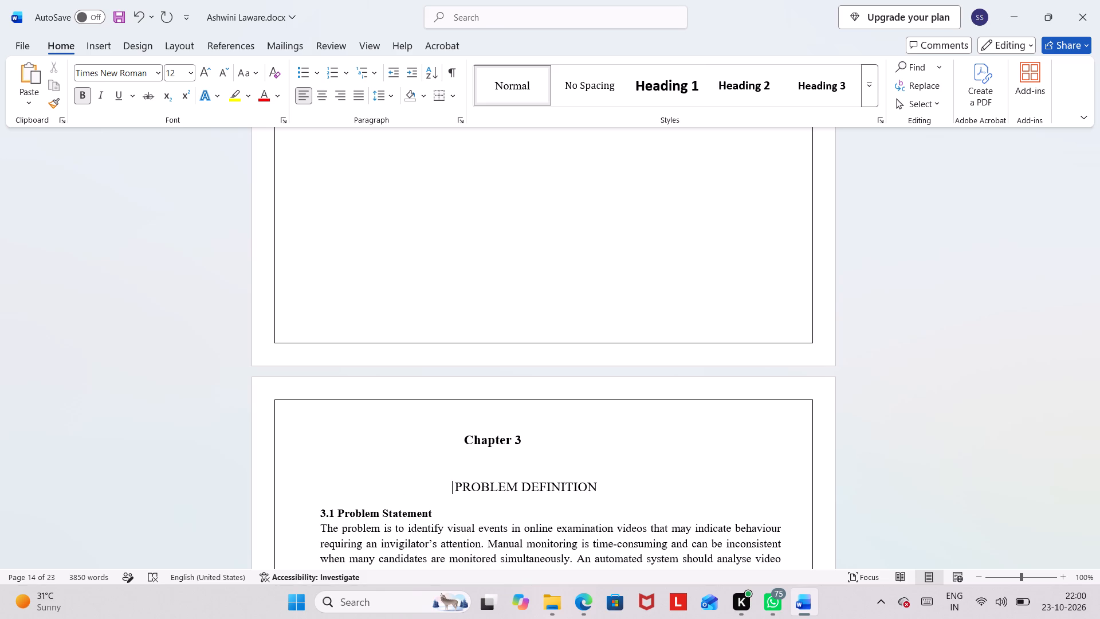
# Check the font and style of the LITERATURE SURVEY heading in Chapter 2 as a reference for PROBLEM DEFINITION.
pyautogui.moveTo(453, 483); pyautogui.dragTo(595, 477)
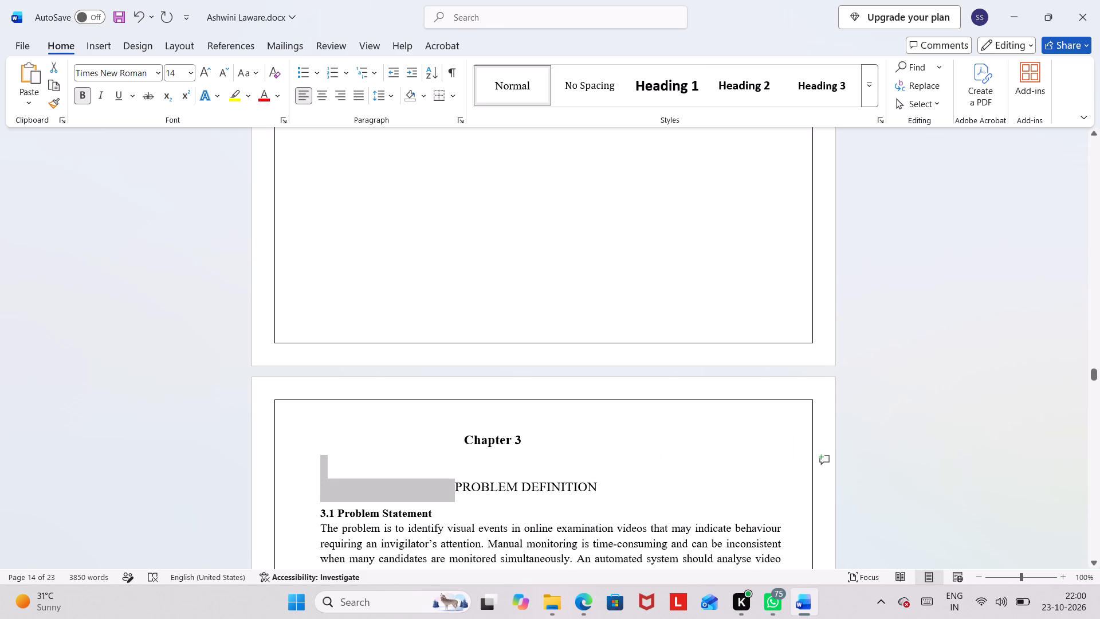
pyautogui.click(1023, 311)
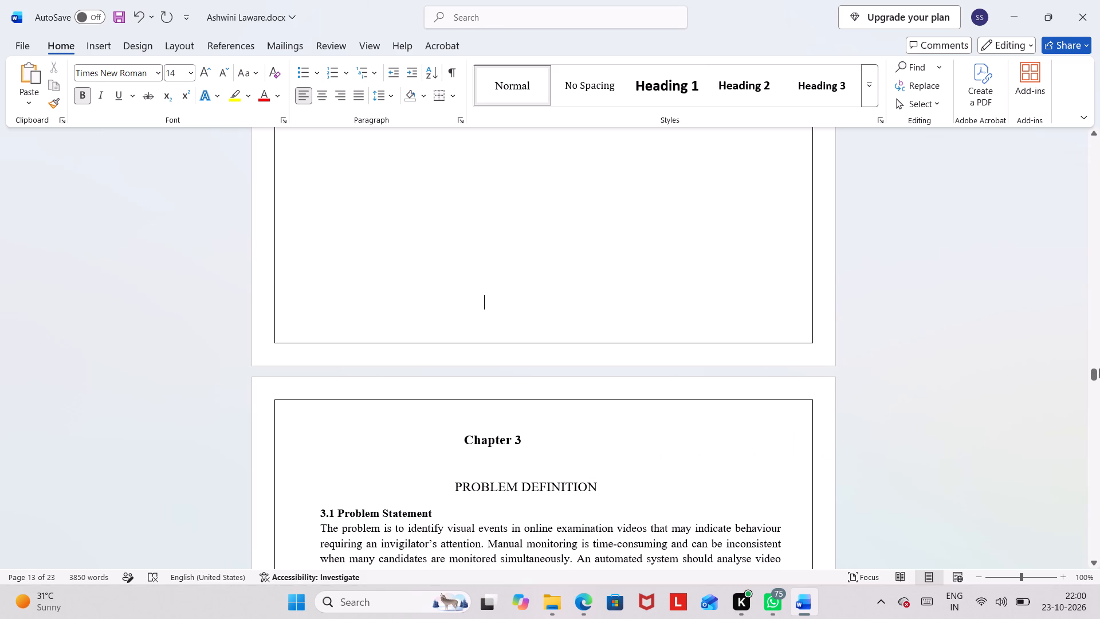
pyautogui.moveTo(1093, 370); pyautogui.dragTo(1094, 355)
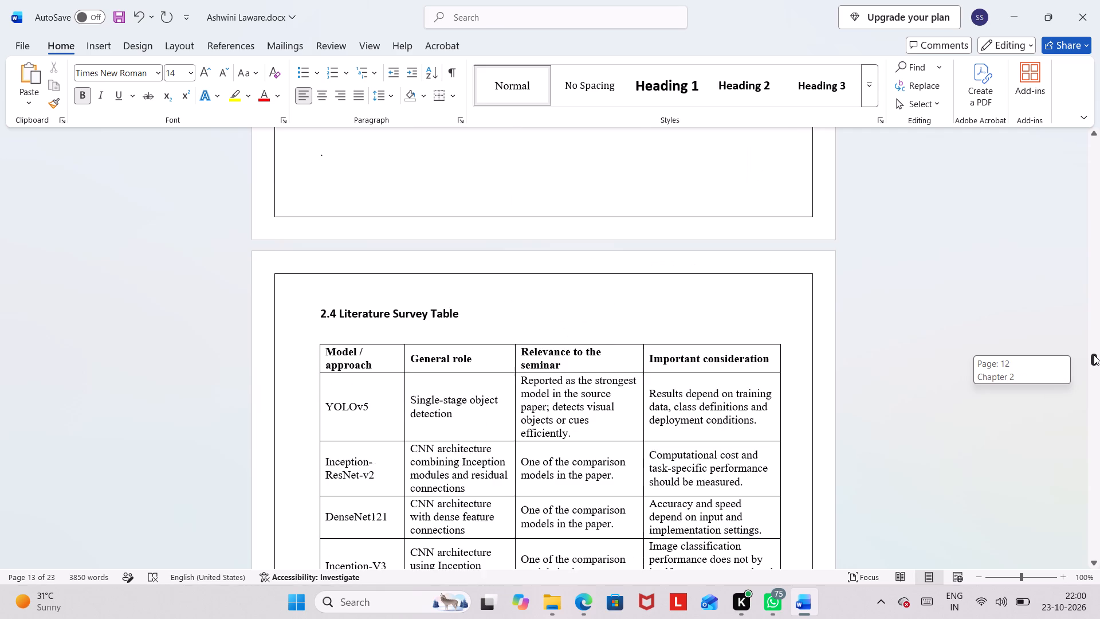
pyautogui.moveTo(1094, 355); pyautogui.dragTo(1099, 341)
pyautogui.moveTo(462, 167); pyautogui.dragTo(462, 168)
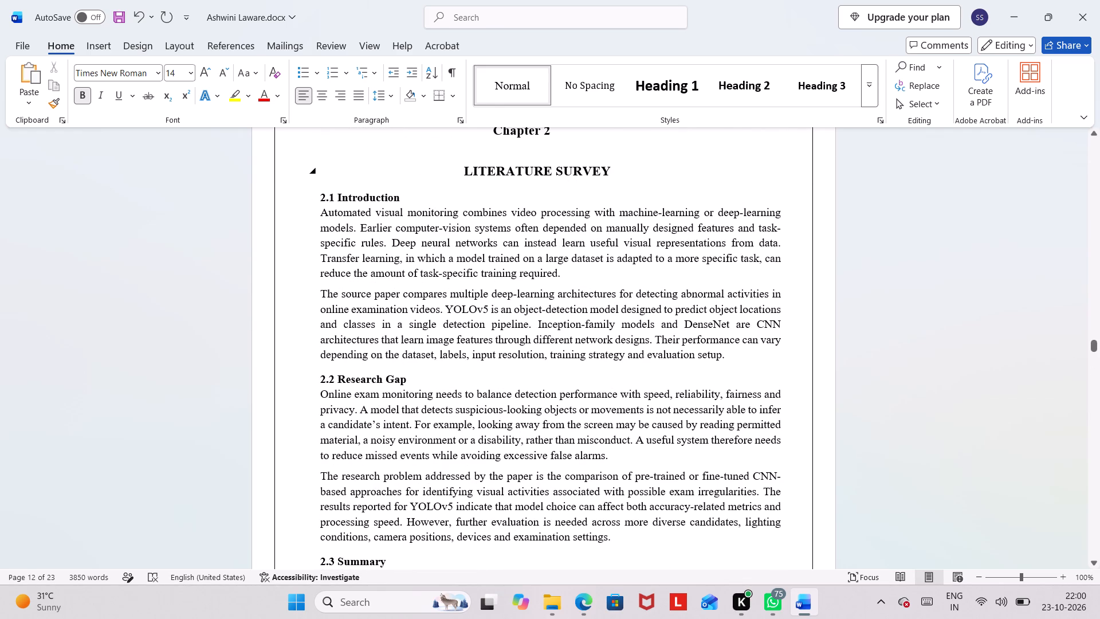
pyautogui.moveTo(462, 168); pyautogui.dragTo(611, 167)
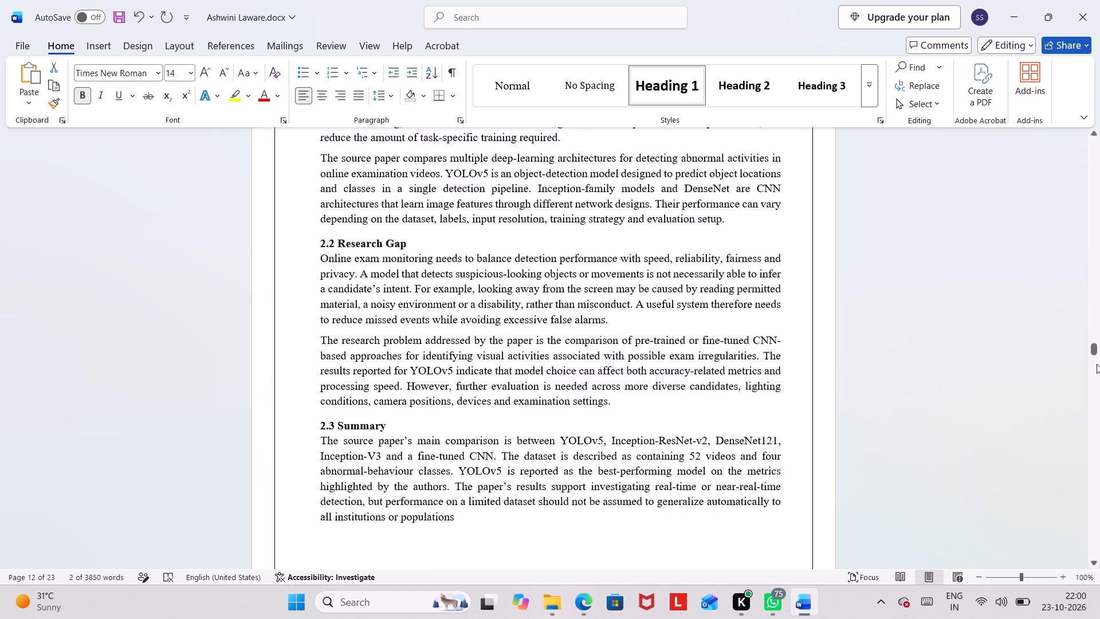
# Set the font size of the PROBLEM DEFINITION heading under Chapter 3 to 14.
pyautogui.click(1097, 364)
pyautogui.click(1097, 364)
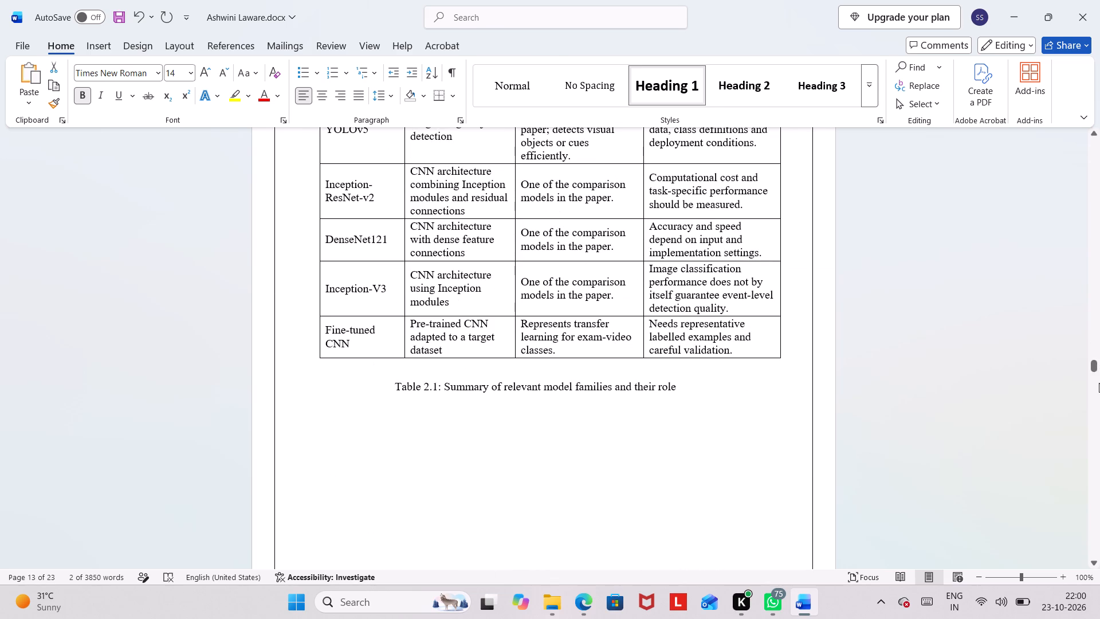
pyautogui.click(1099, 383)
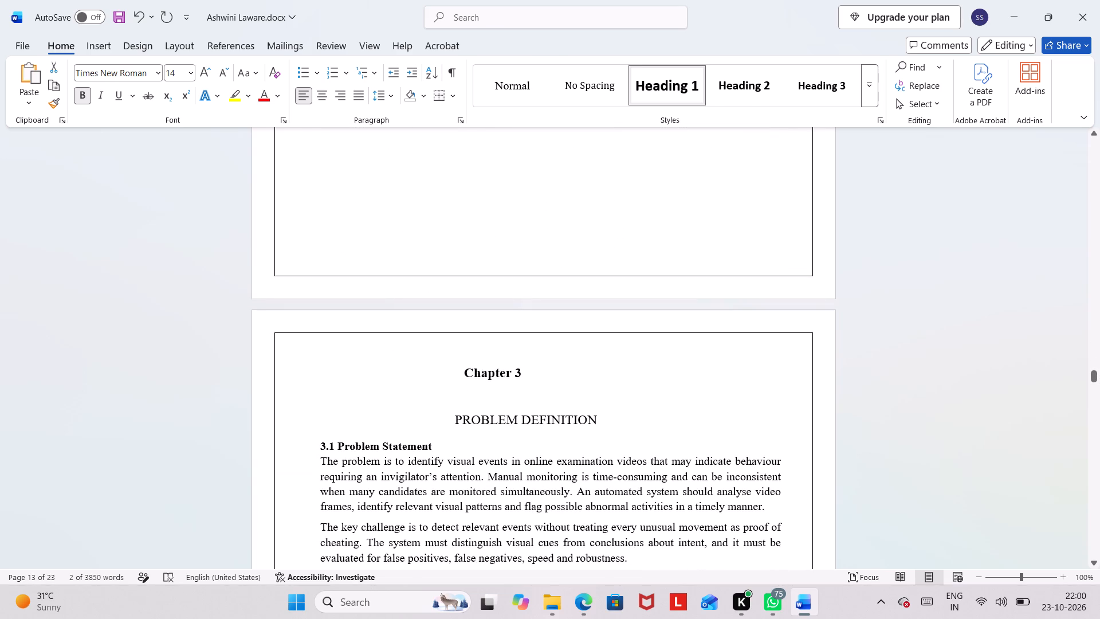
pyautogui.moveTo(454, 420); pyautogui.dragTo(612, 416)
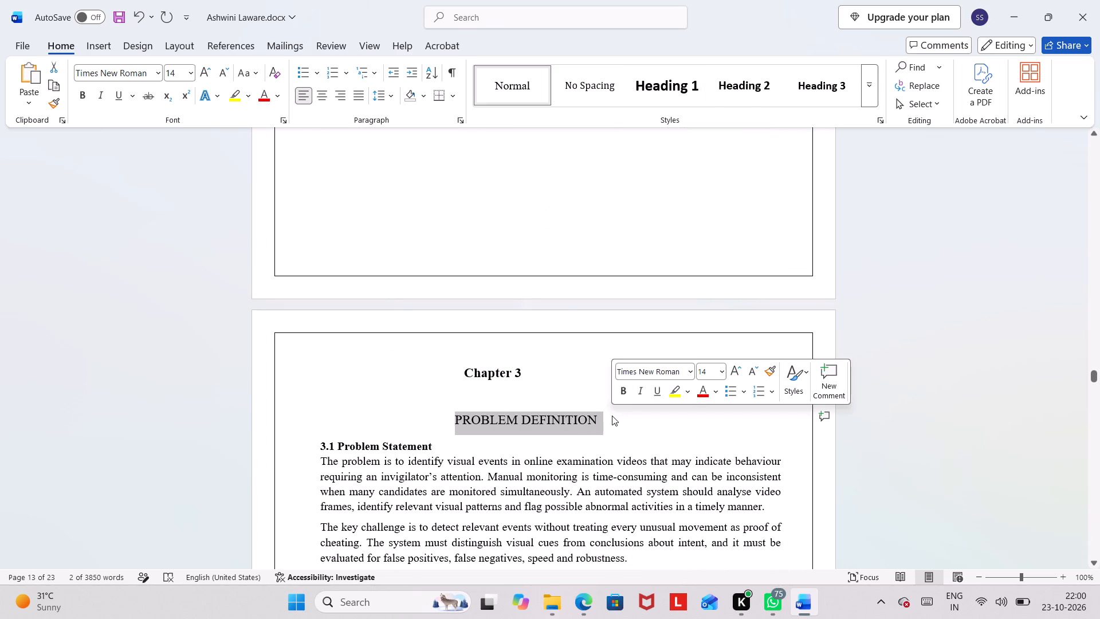
pyautogui.click(716, 367)
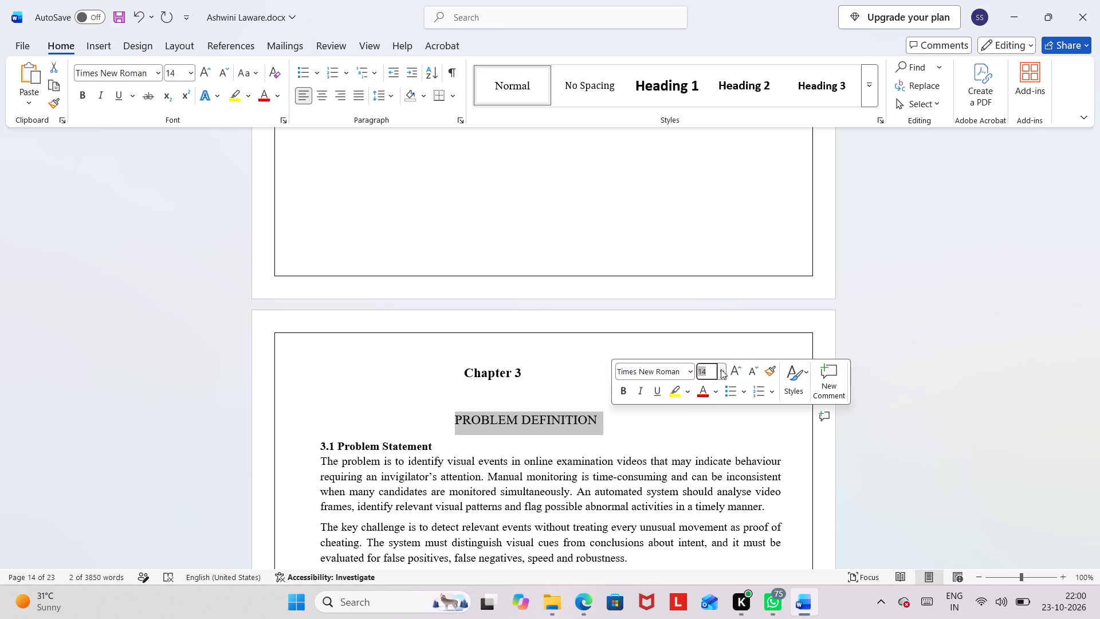
pyautogui.click(721, 369)
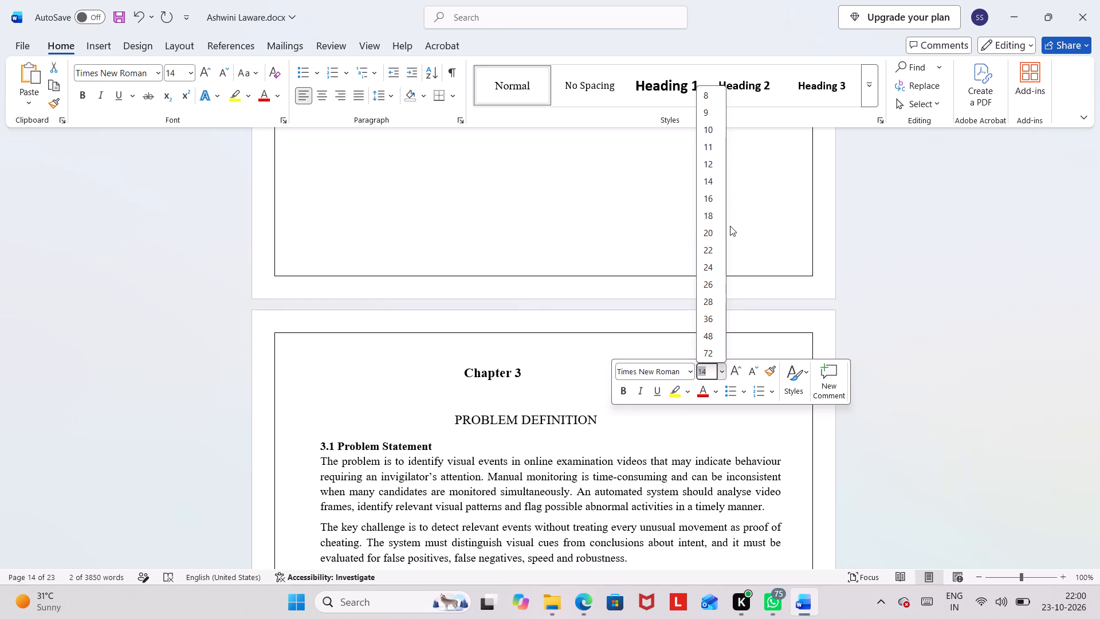
pyautogui.click(710, 178)
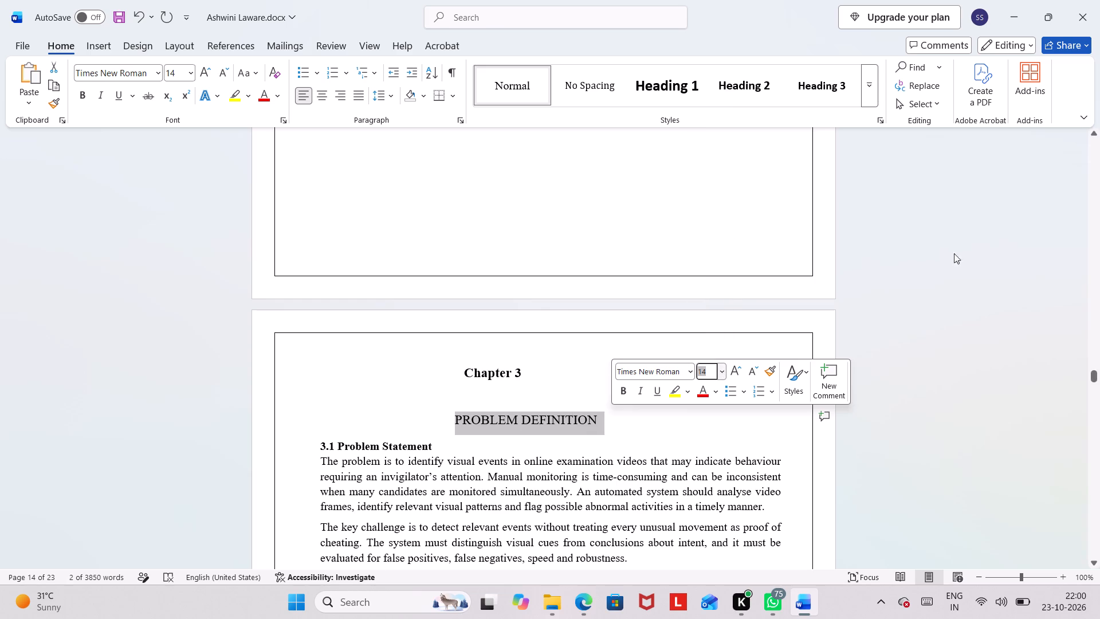
pyautogui.click(960, 255)
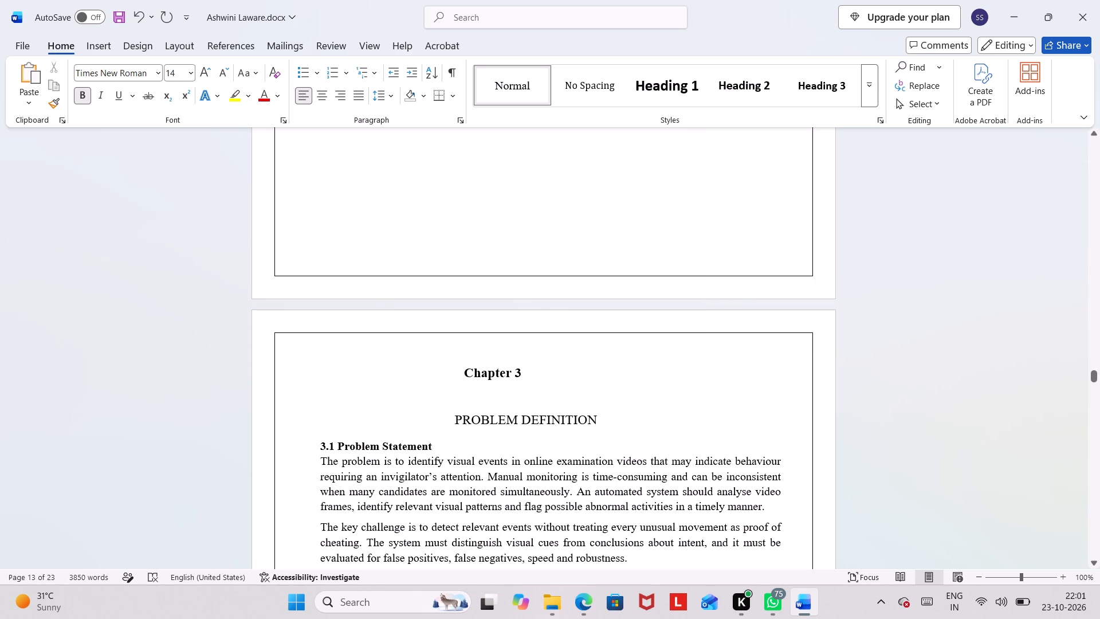
# Apply the Heading 2 style to PROBLEM DEFINITION, then switch it to Heading 1.
pyautogui.moveTo(451, 425); pyautogui.dragTo(571, 415)
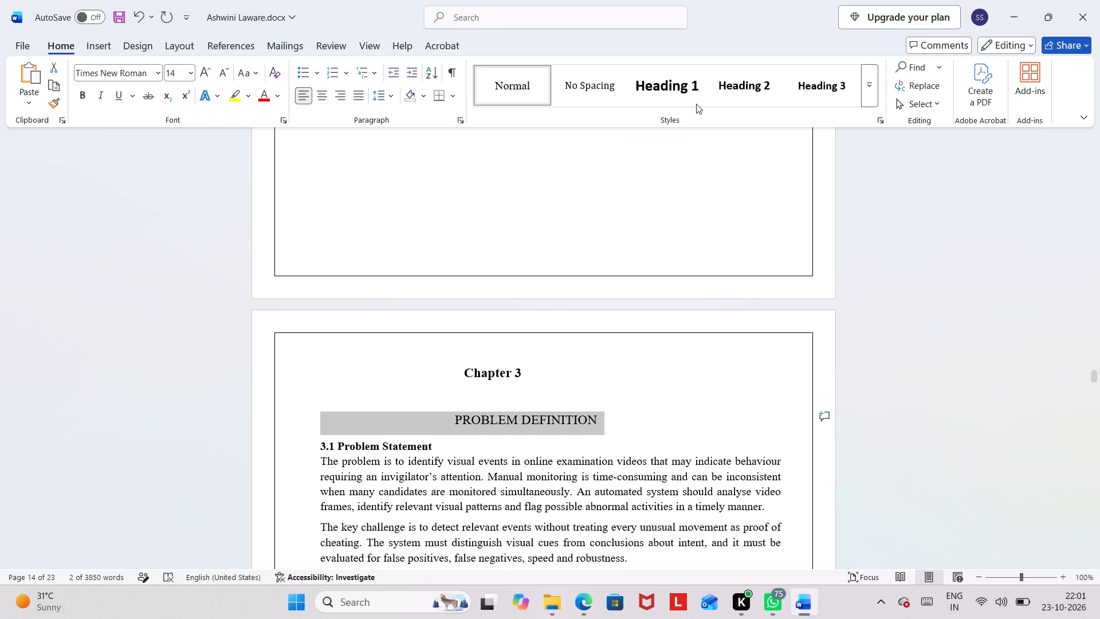
pyautogui.click(729, 95)
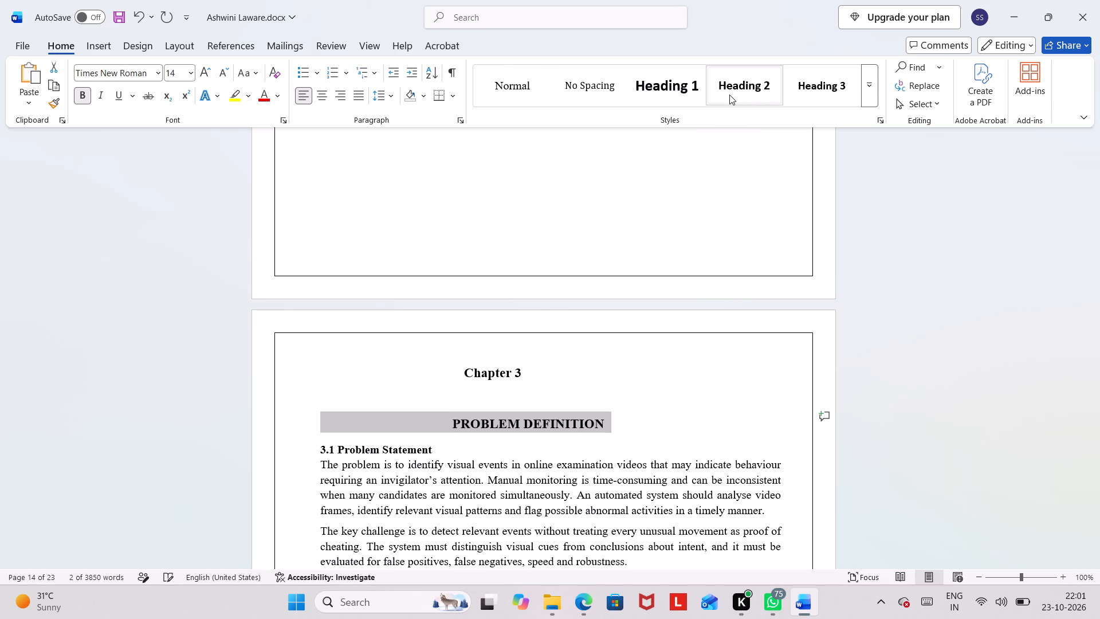
pyautogui.click(653, 77)
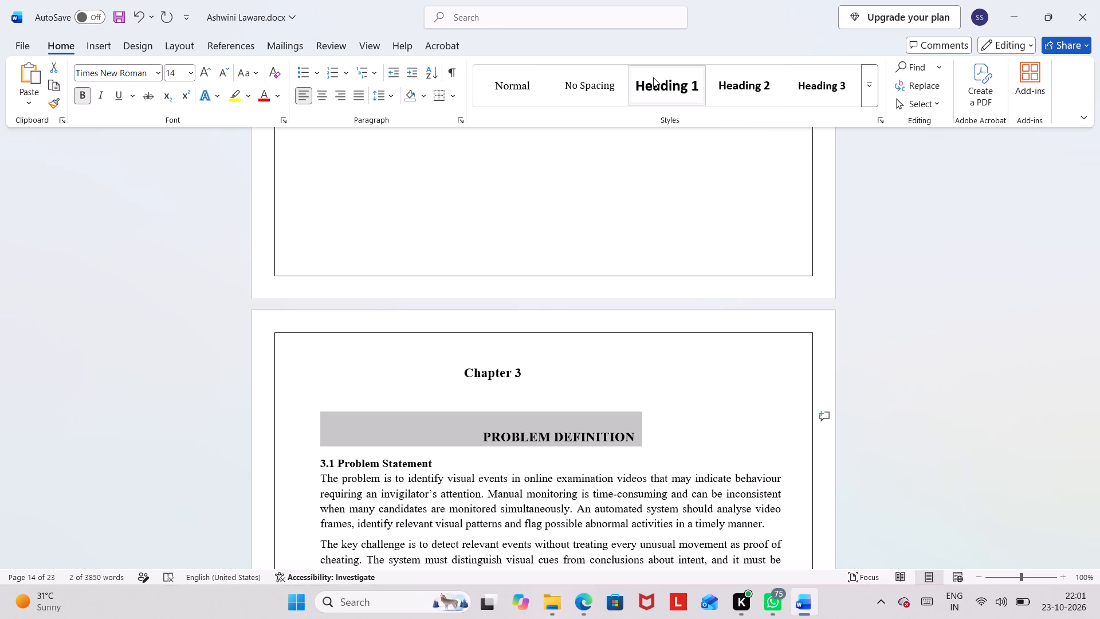
pyautogui.click(909, 250)
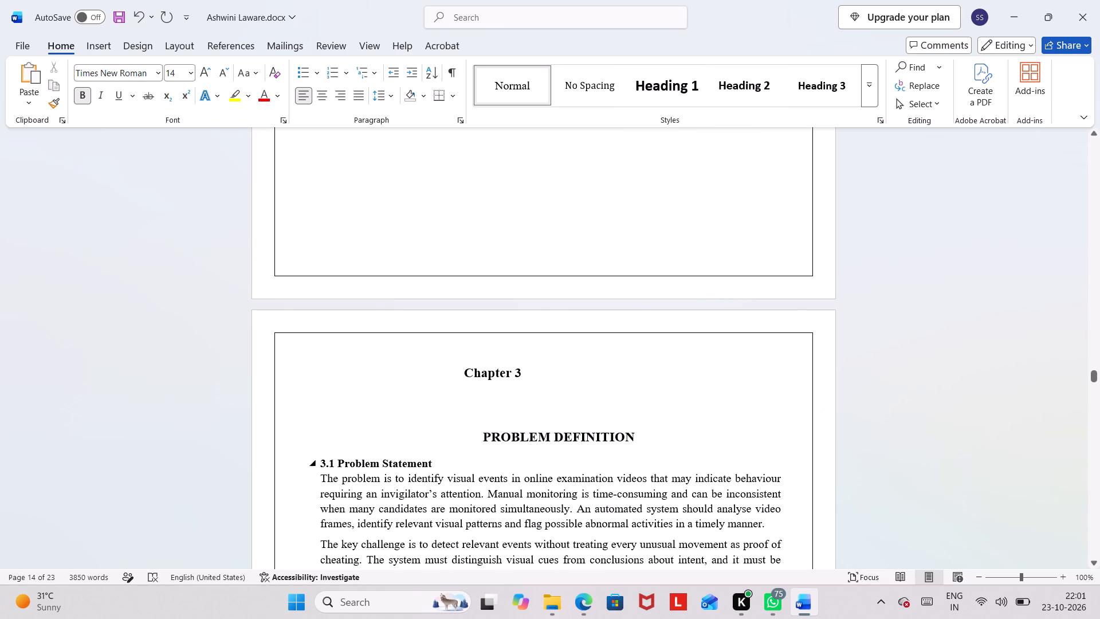
# Delete leading spaces before PROBLEM DEFINITION to shift the heading back beneath "Chapter 3".
pyautogui.click(481, 438)
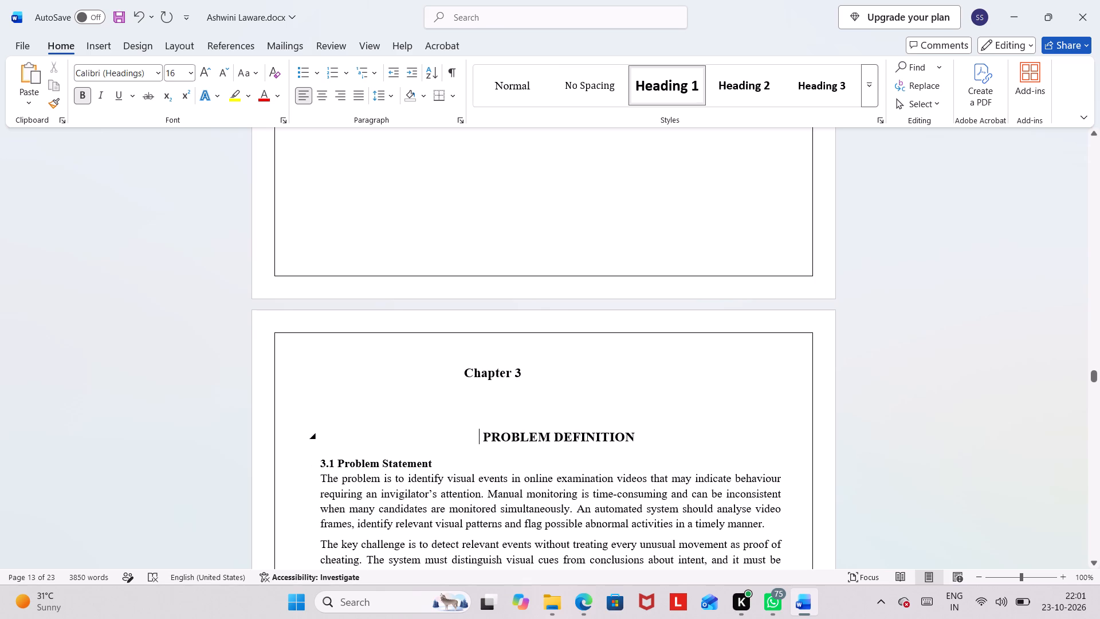
pyautogui.press('BackSpace')
pyautogui.press('BackSpace')
pyautogui.press('BackSpace')
pyautogui.press('BackSpace')
pyautogui.press('BackSpace')
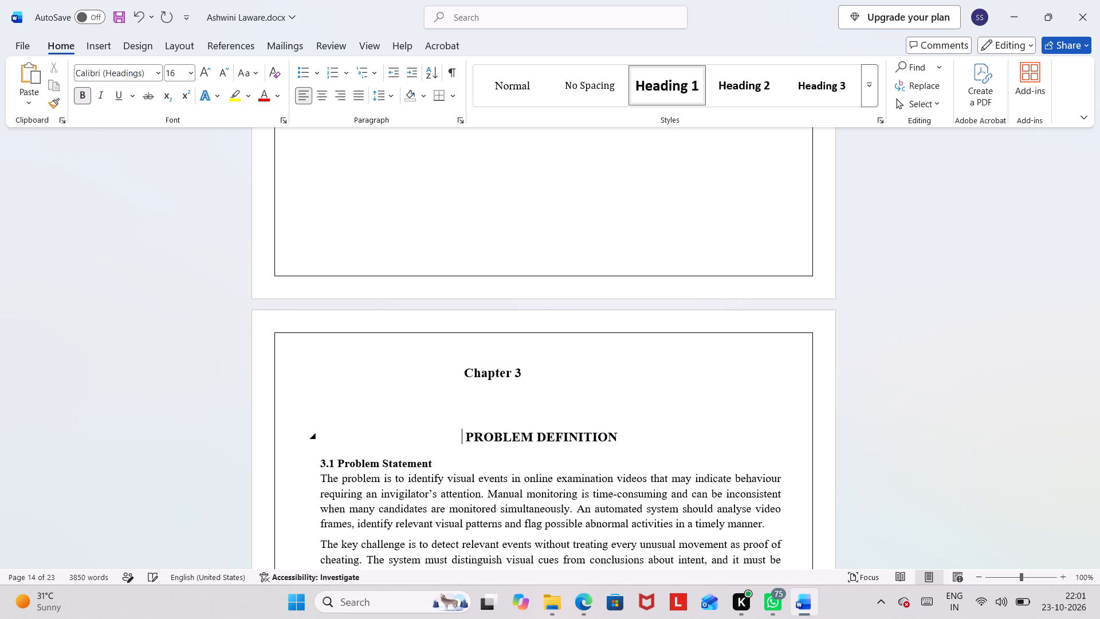
pyautogui.press('BackSpace')
pyautogui.press('BackSpace')
pyautogui.press('BackSpace')
pyautogui.press('BackSpace')
pyautogui.press('BackSpace')
pyautogui.press('BackSpace')
pyautogui.press('BackSpace')
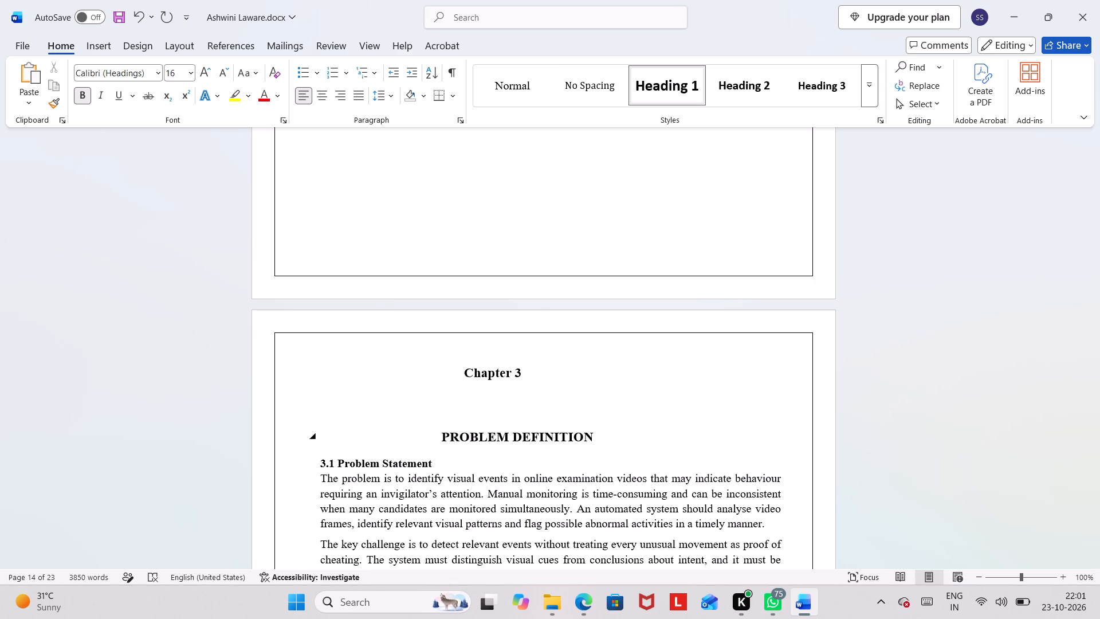
pyautogui.press('BackSpace')
pyautogui.press('BackSpace')
pyautogui.press('BackSpace')
pyautogui.press('BackSpace')
pyautogui.press('BackSpace')
pyautogui.press('BackSpace')
pyautogui.press('BackSpace')
pyautogui.press('BackSpace')
pyautogui.press('BackSpace')
pyautogui.press('BackSpace')
pyautogui.press('BackSpace')
pyautogui.press('BackSpace')
pyautogui.press('BackSpace')
pyautogui.press('BackSpace')
pyautogui.press('BackSpace')
pyautogui.press('BackSpace')
pyautogui.press('BackSpace')
pyautogui.press('BackSpace')
pyautogui.press('BackSpace')
pyautogui.press('BackSpace')
pyautogui.press('BackSpace')
pyautogui.press('BackSpace')
pyautogui.press('BackSpace')
pyautogui.press('BackSpace')
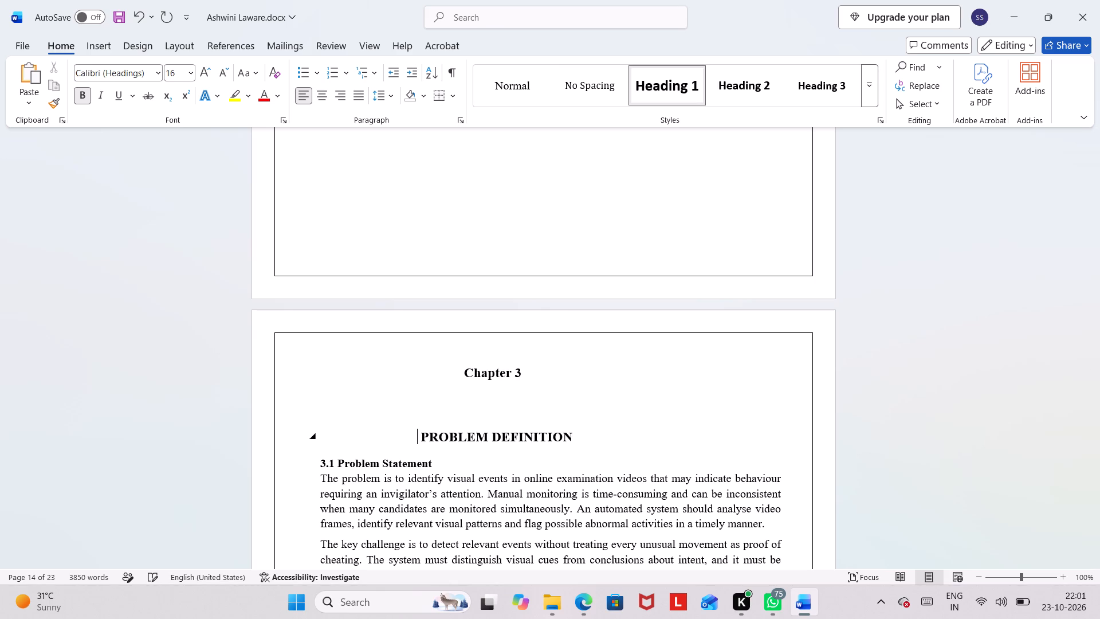
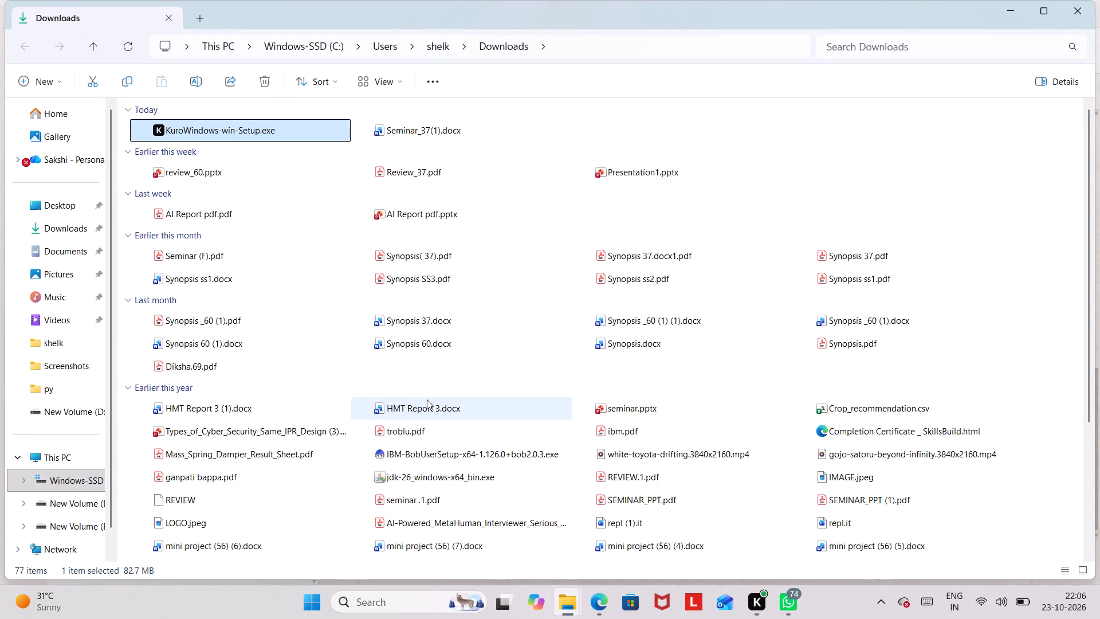
# Open the student's seminar report, the Word file numbered 37, from the Documents folder.
pyautogui.click(591, 608)
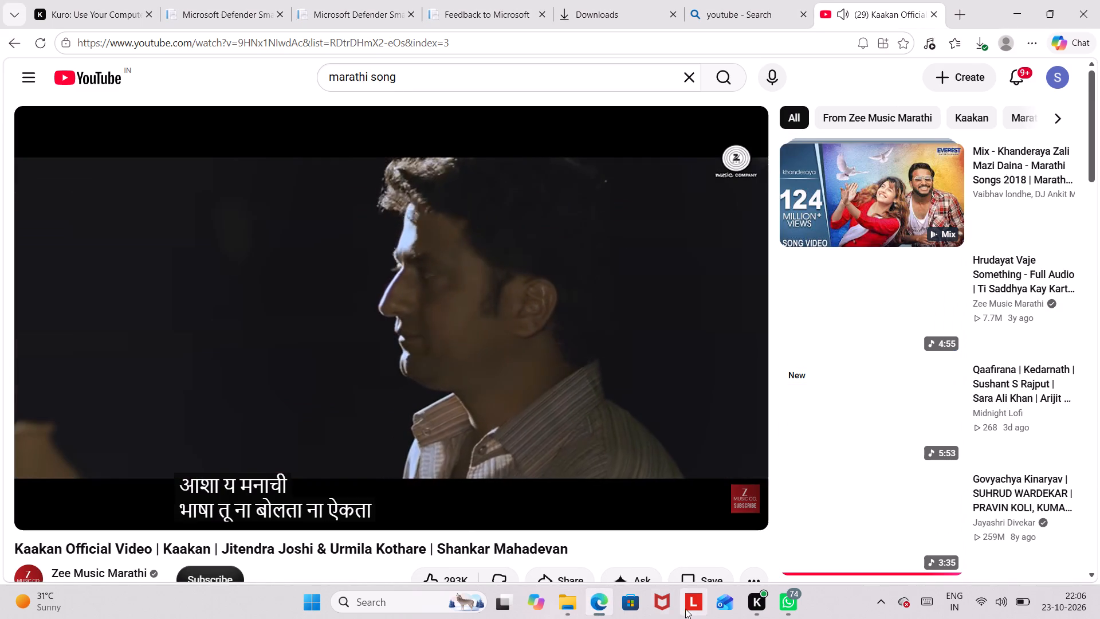
pyautogui.click(576, 613)
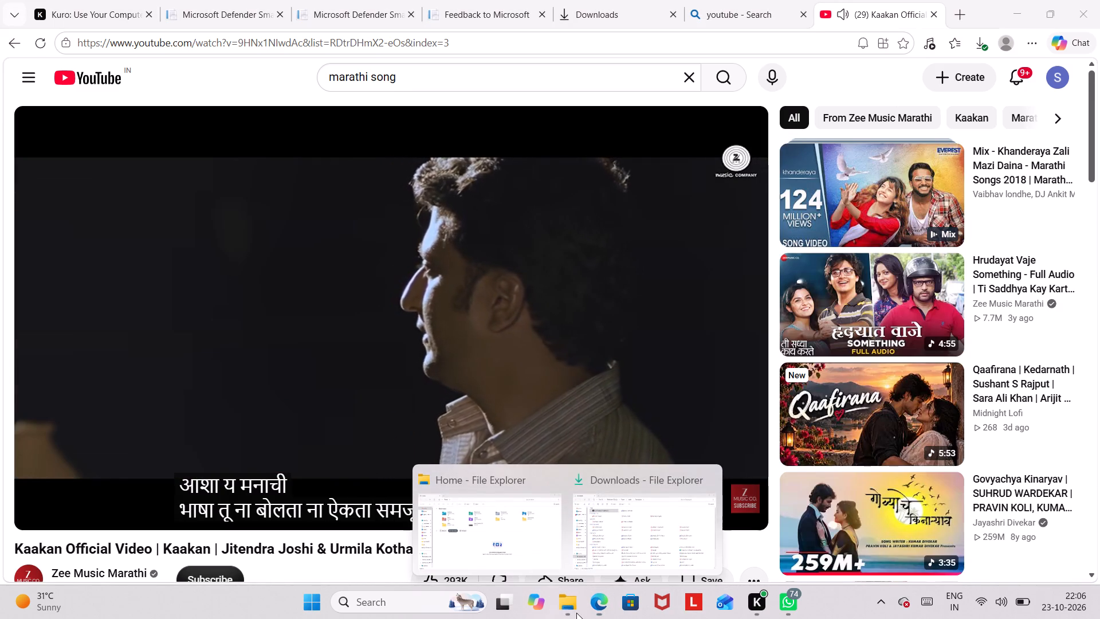
pyautogui.click(622, 542)
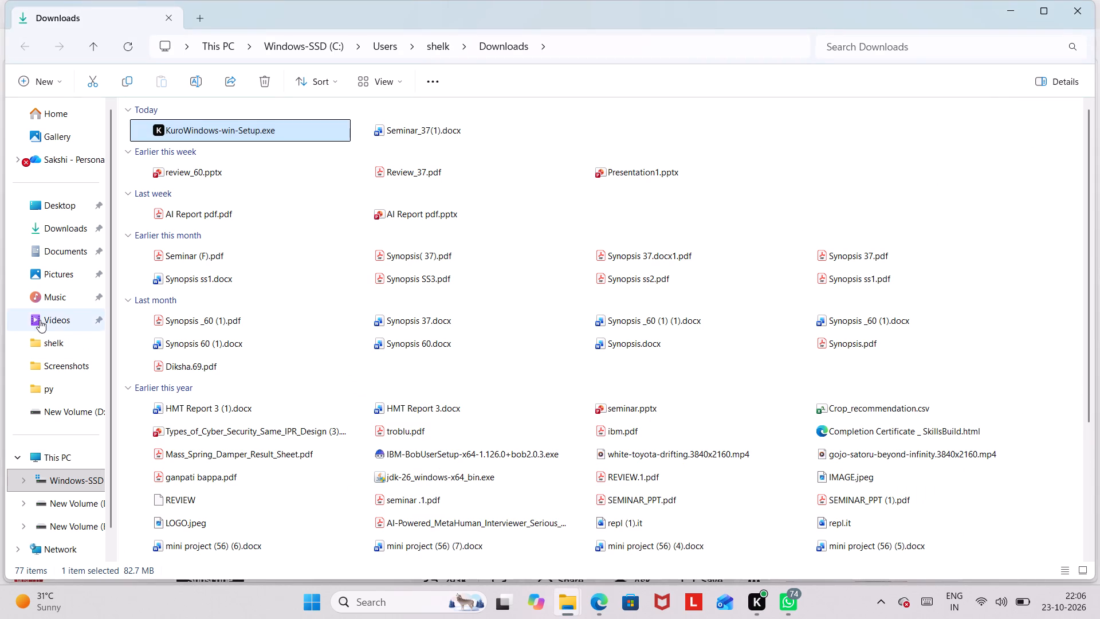
pyautogui.click(63, 257)
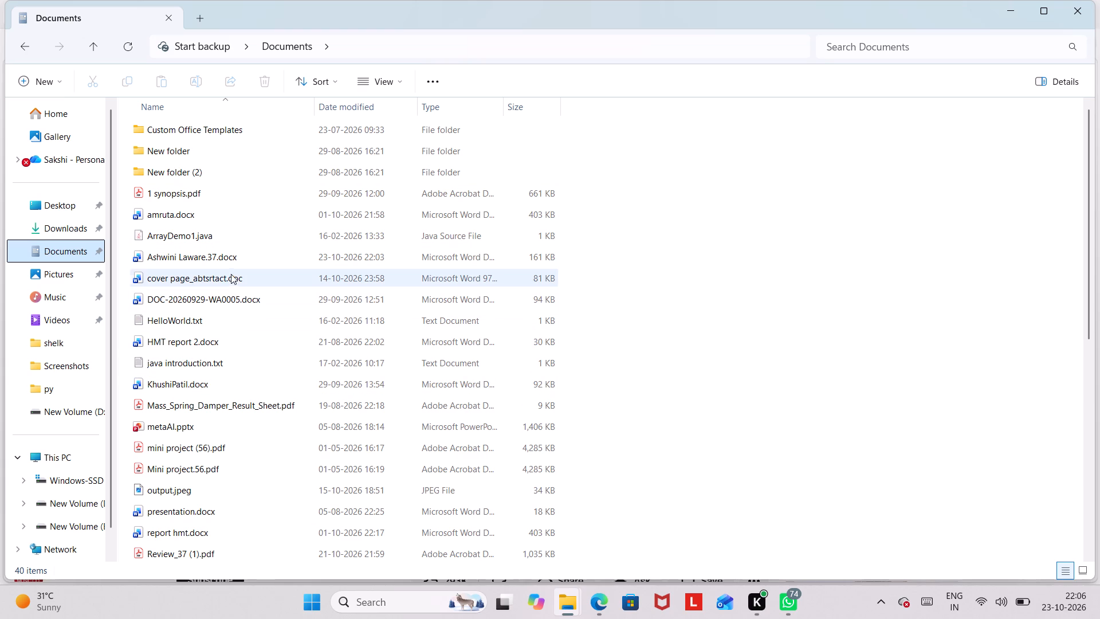
pyautogui.doubleClick(252, 260)
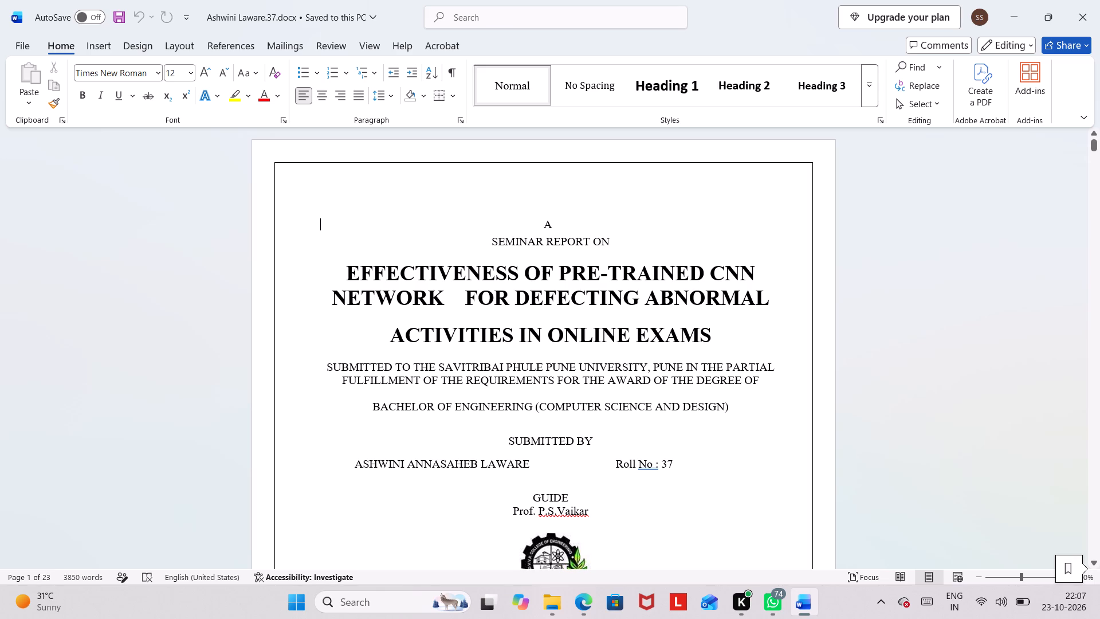
# Review the report's front pages, from the cover and certificate through the abstract, acknowledgement, lists and contents table to the abbreviations.
pyautogui.press('Down')
pyautogui.press('Down')
pyautogui.press('Down')
pyautogui.click(1097, 164)
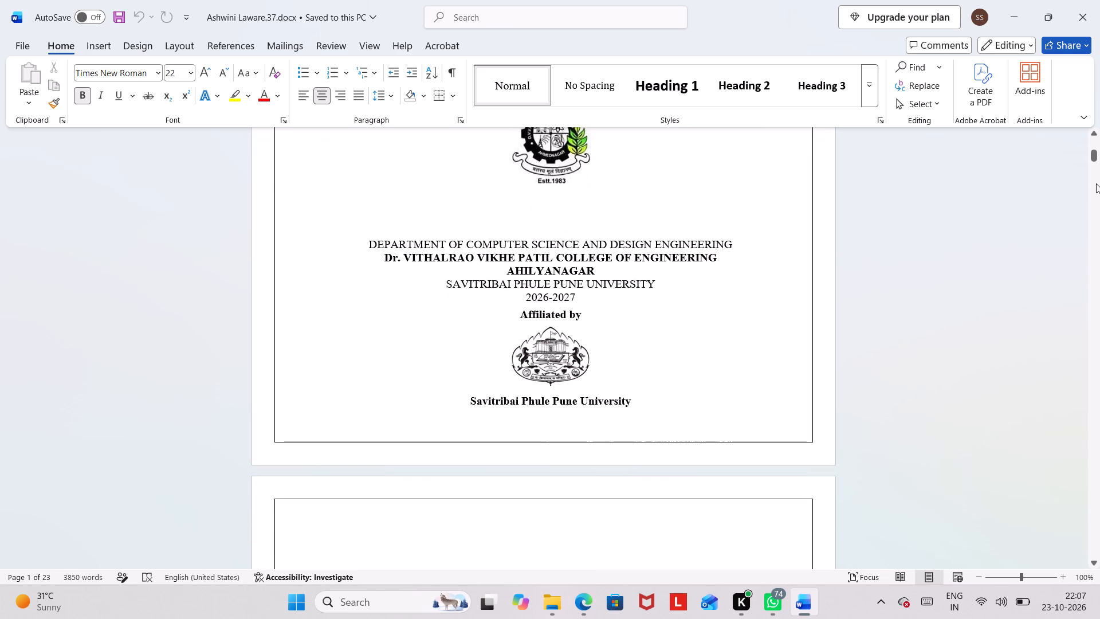
pyautogui.click(1097, 182)
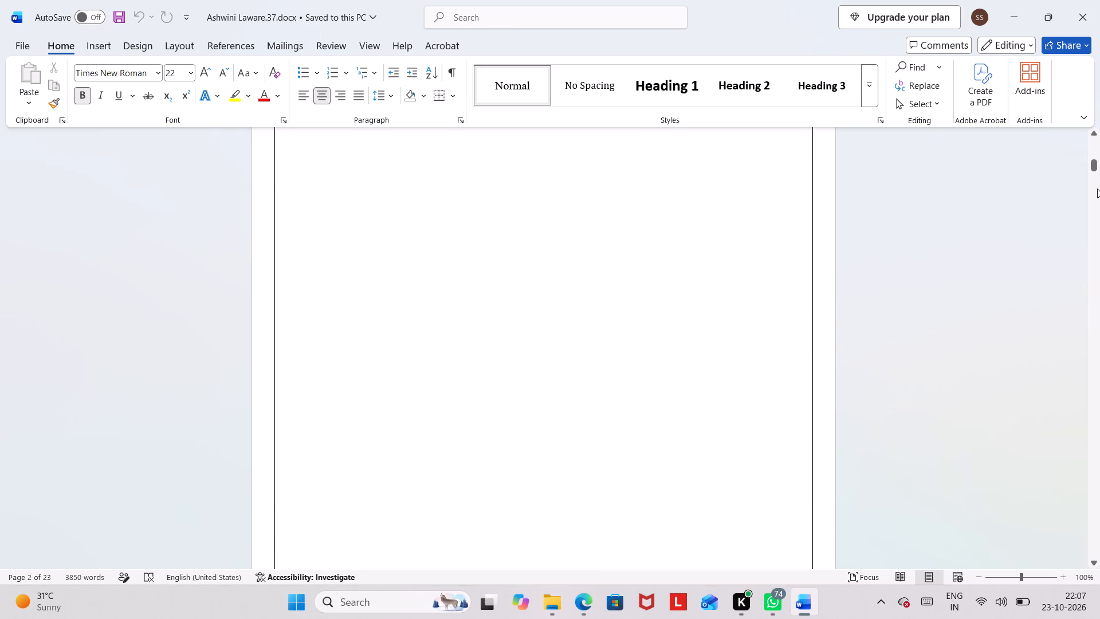
pyautogui.click(1097, 189)
pyautogui.click(1095, 199)
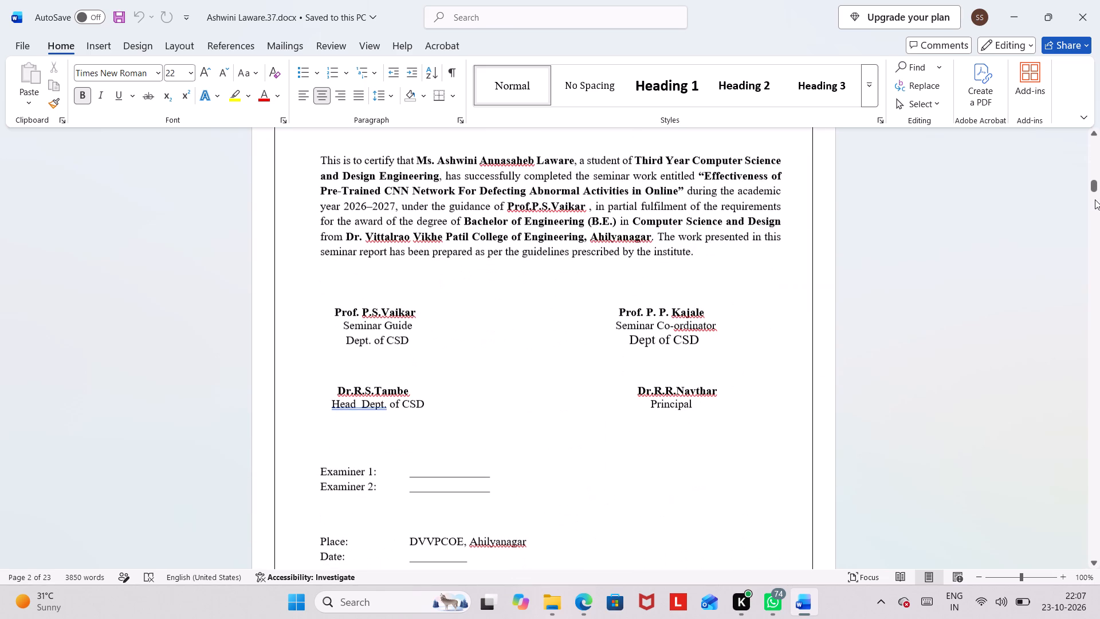
pyautogui.click(1094, 213)
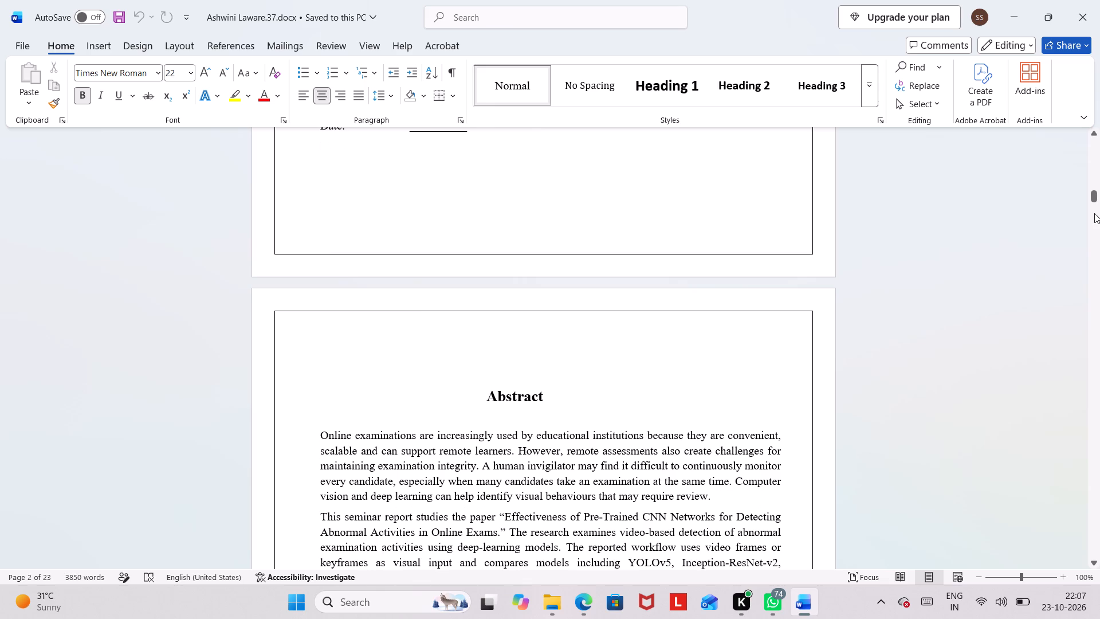
pyautogui.click(1095, 221)
pyautogui.click(1094, 227)
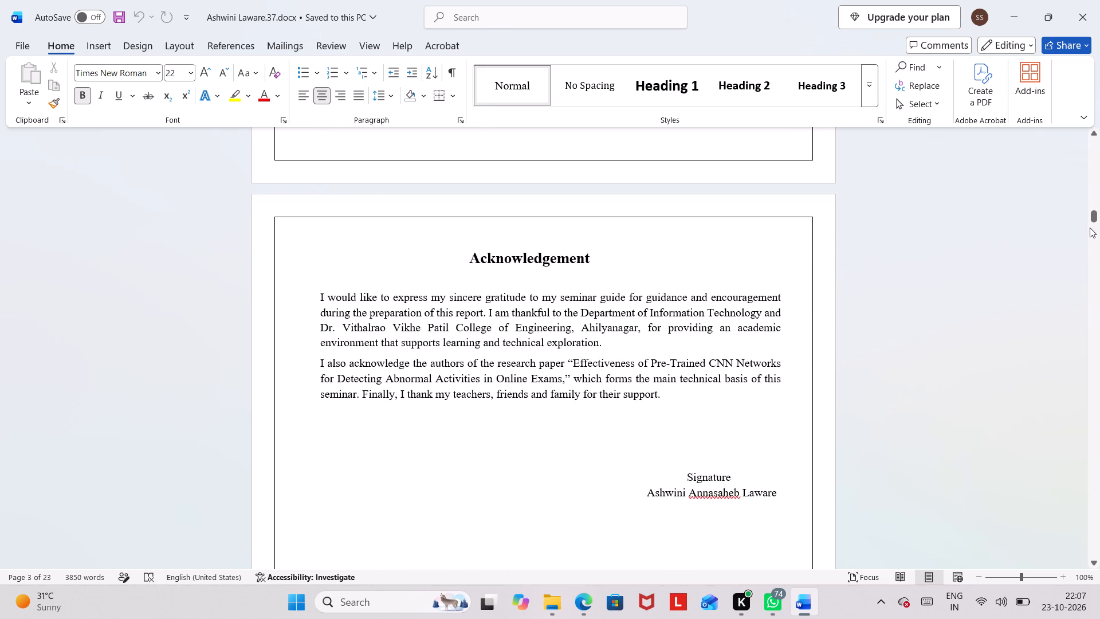
pyautogui.click(1092, 234)
pyautogui.click(1094, 245)
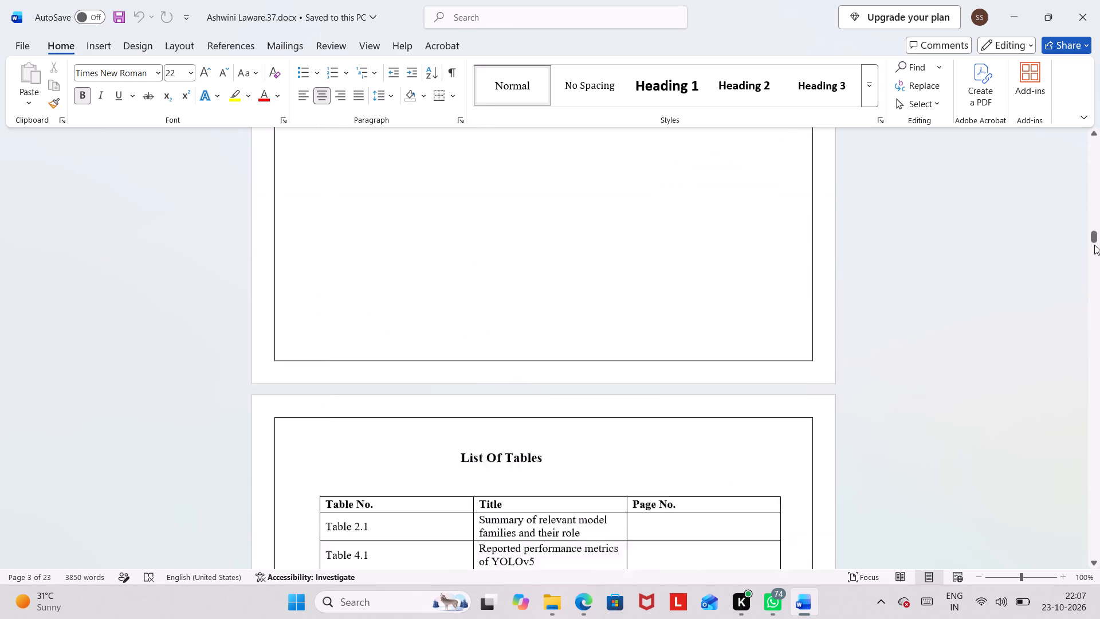
pyautogui.click(1096, 254)
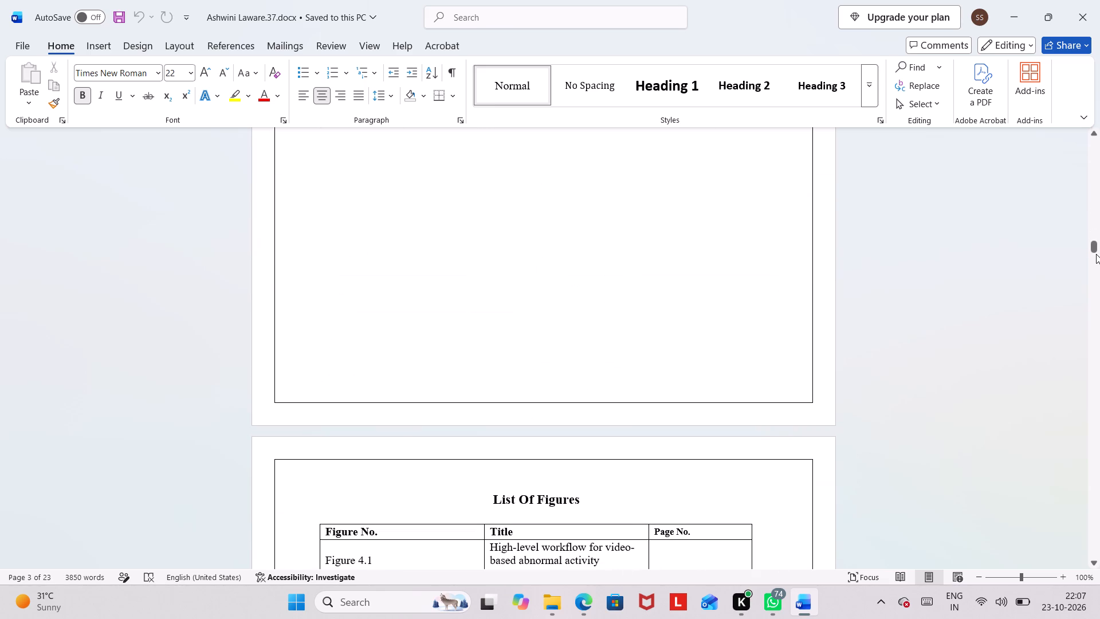
pyautogui.click(1097, 266)
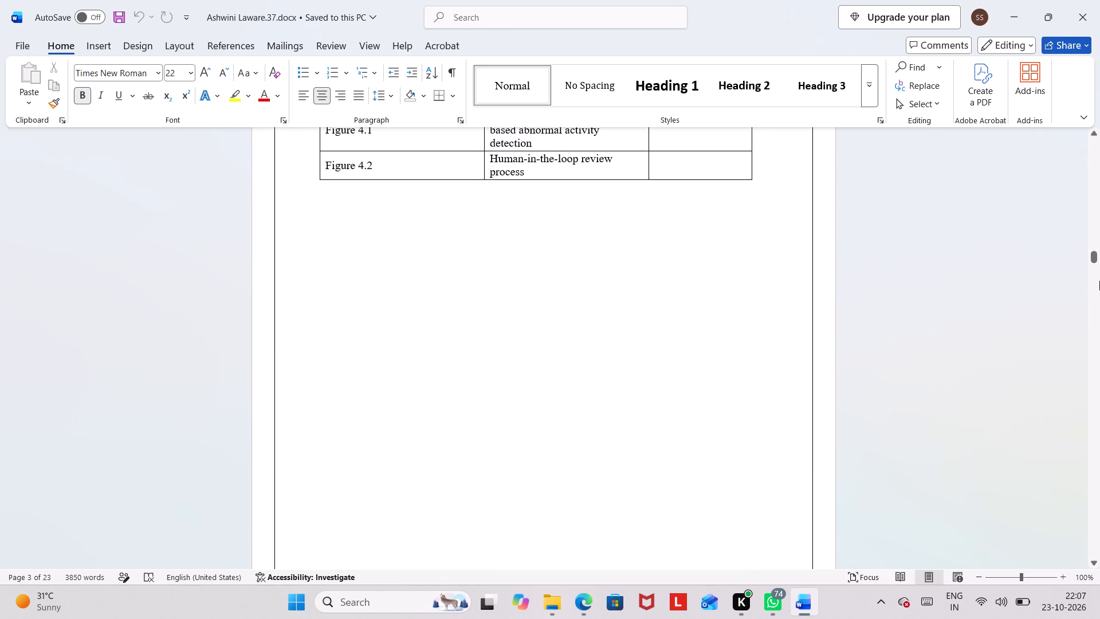
pyautogui.click(1099, 281)
pyautogui.click(1098, 305)
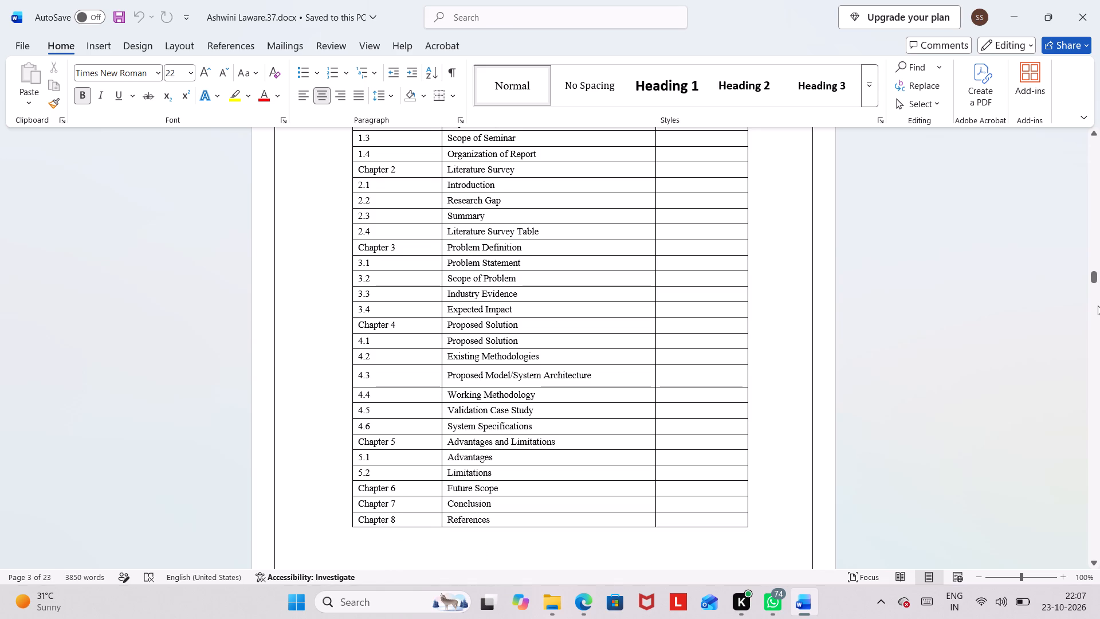
pyautogui.click(1093, 293)
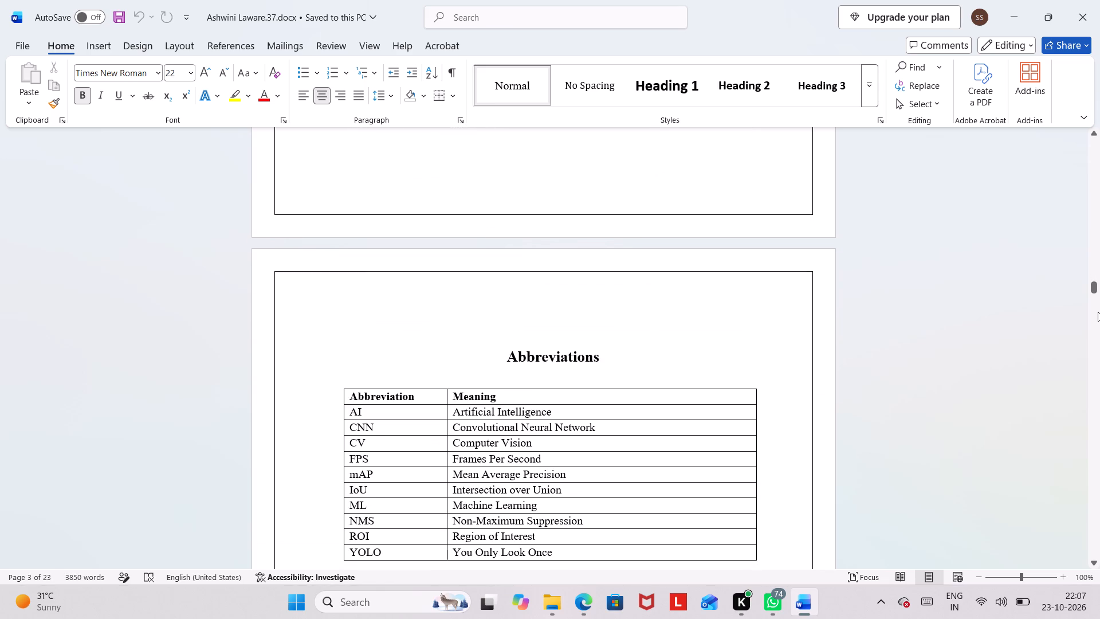
# Examine the headings and page layout of Chapter 1 INTRODUCTION and Chapter 2 LITERATURE SURVEY, including Table 2.1.
pyautogui.click(1098, 312)
pyautogui.click(1098, 311)
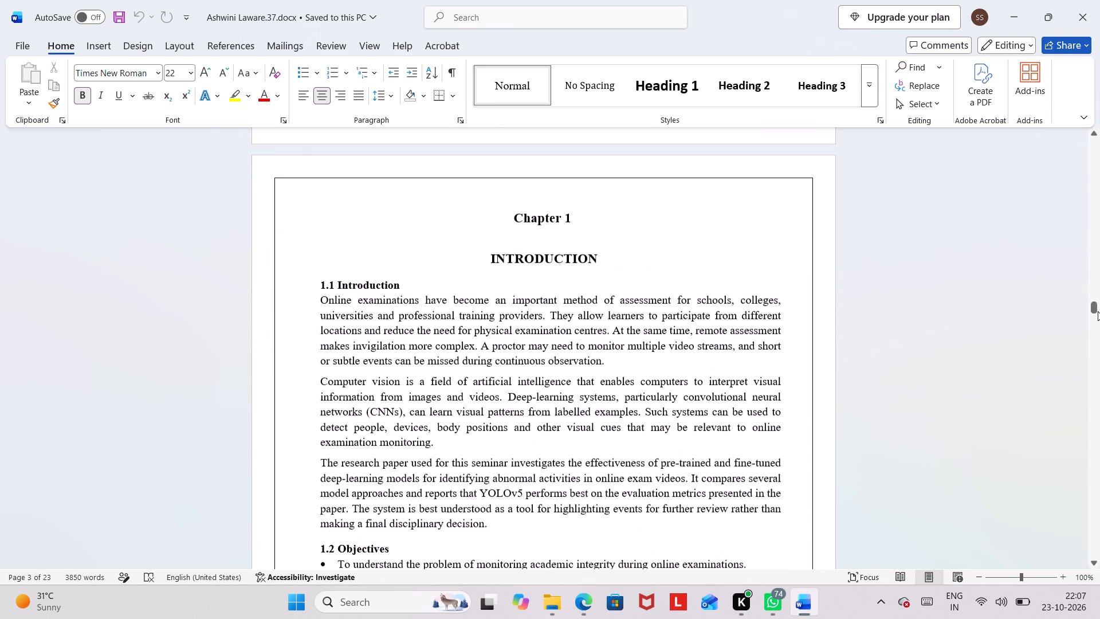
pyautogui.click(1097, 318)
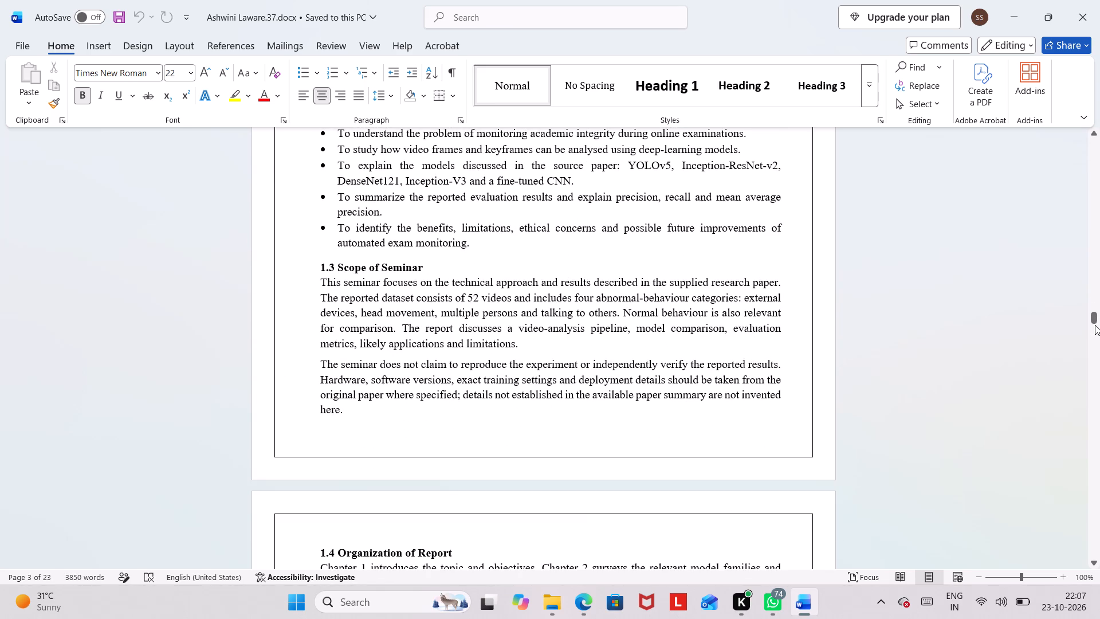
pyautogui.click(1094, 336)
pyautogui.click(1094, 339)
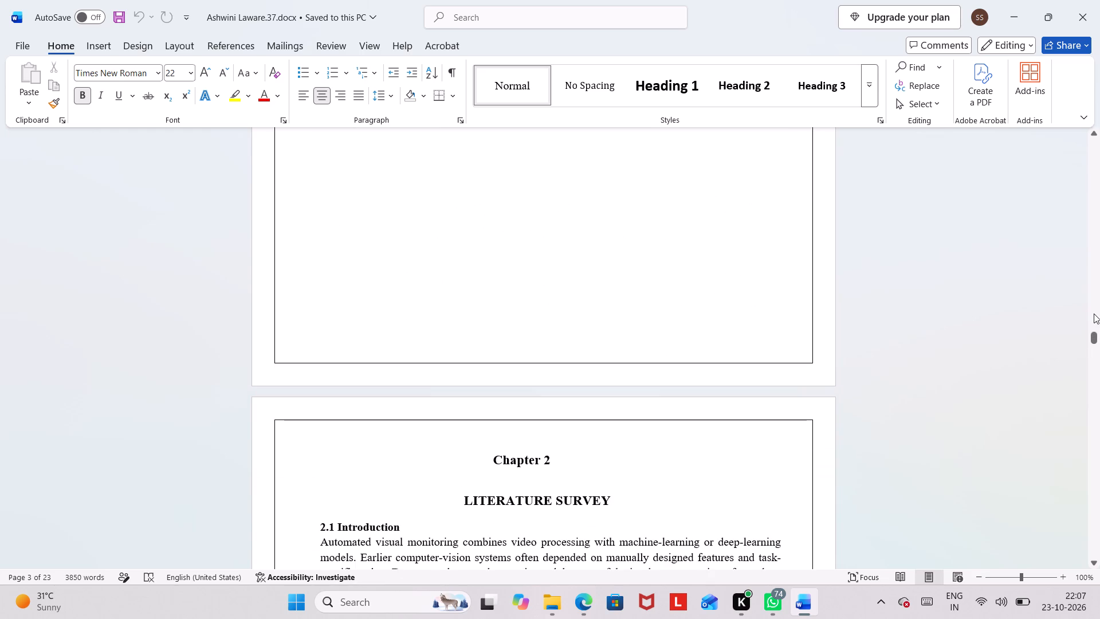
pyautogui.click(1094, 312)
pyautogui.click(1099, 292)
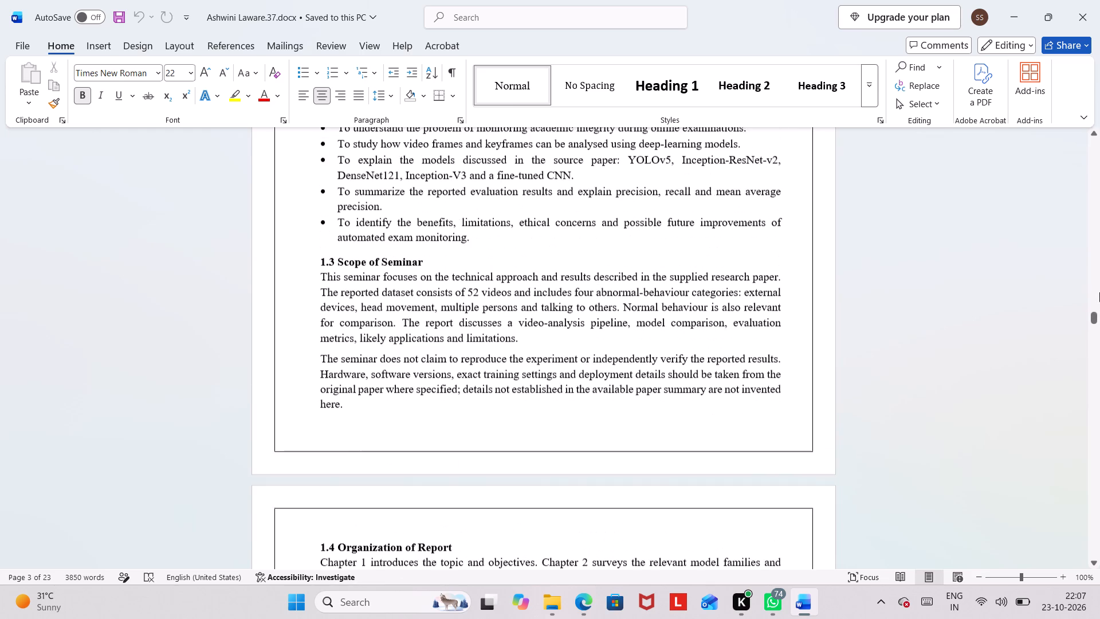
pyautogui.click(1099, 292)
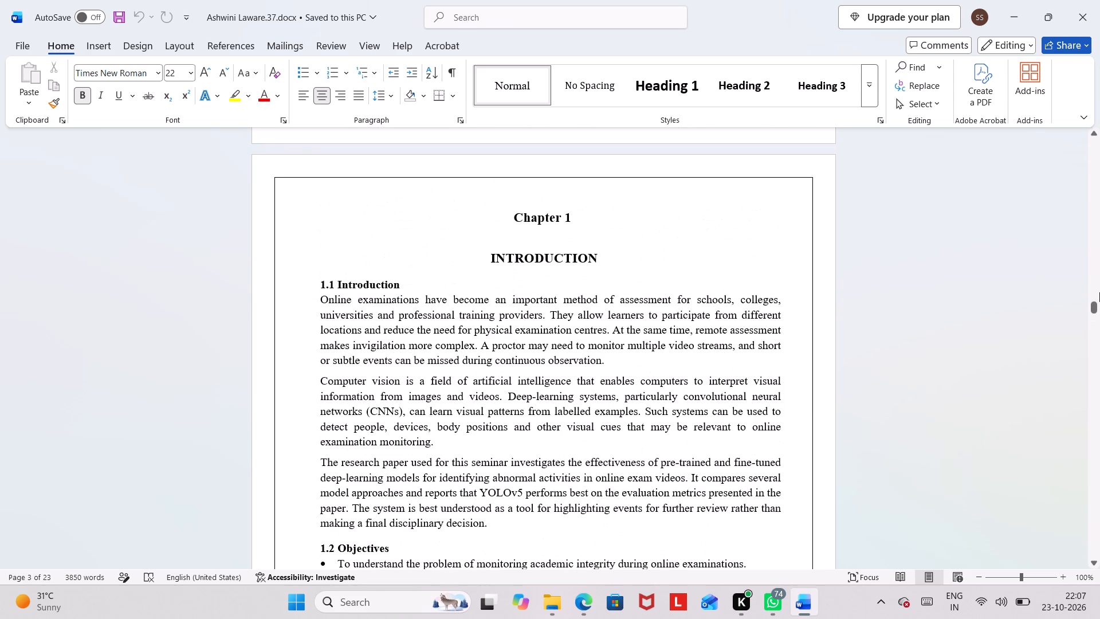
pyautogui.click(1099, 320)
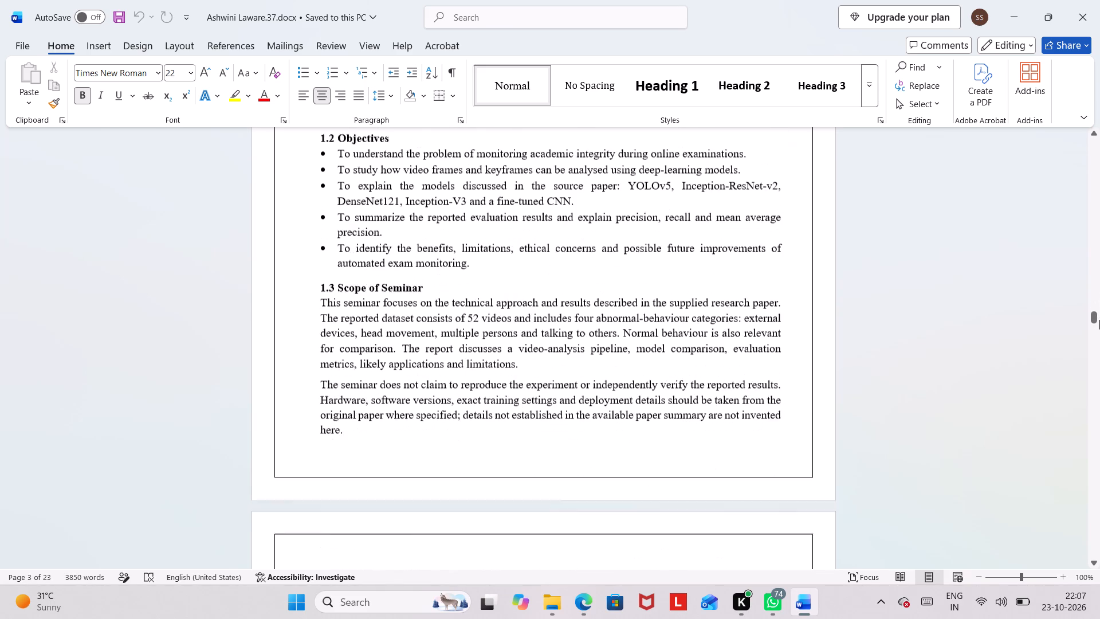
pyautogui.click(1099, 335)
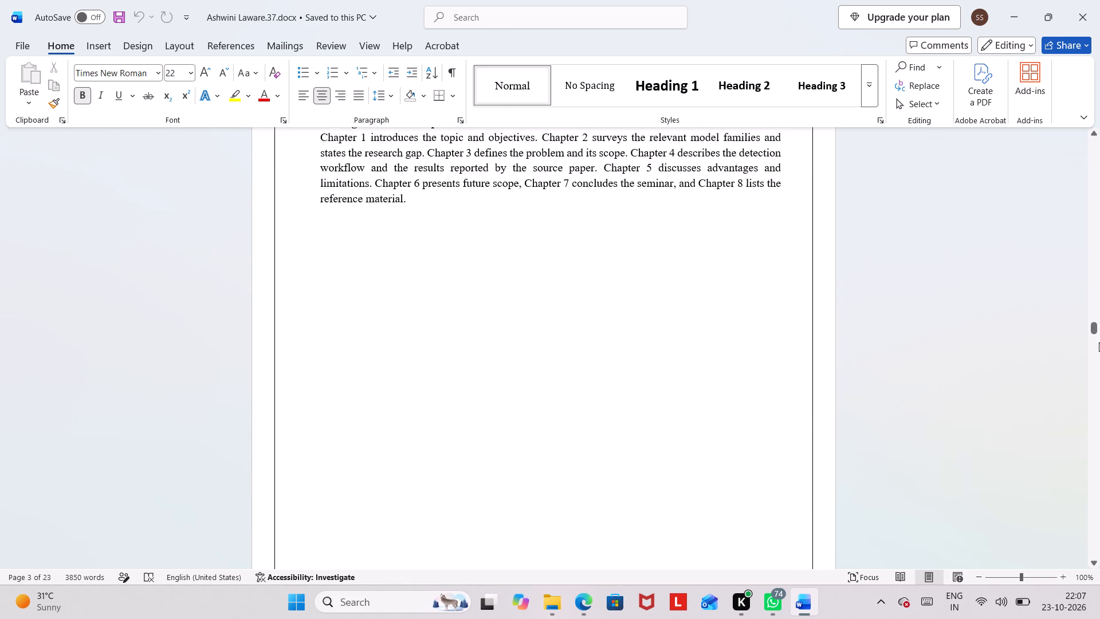
pyautogui.click(1099, 342)
pyautogui.click(1095, 359)
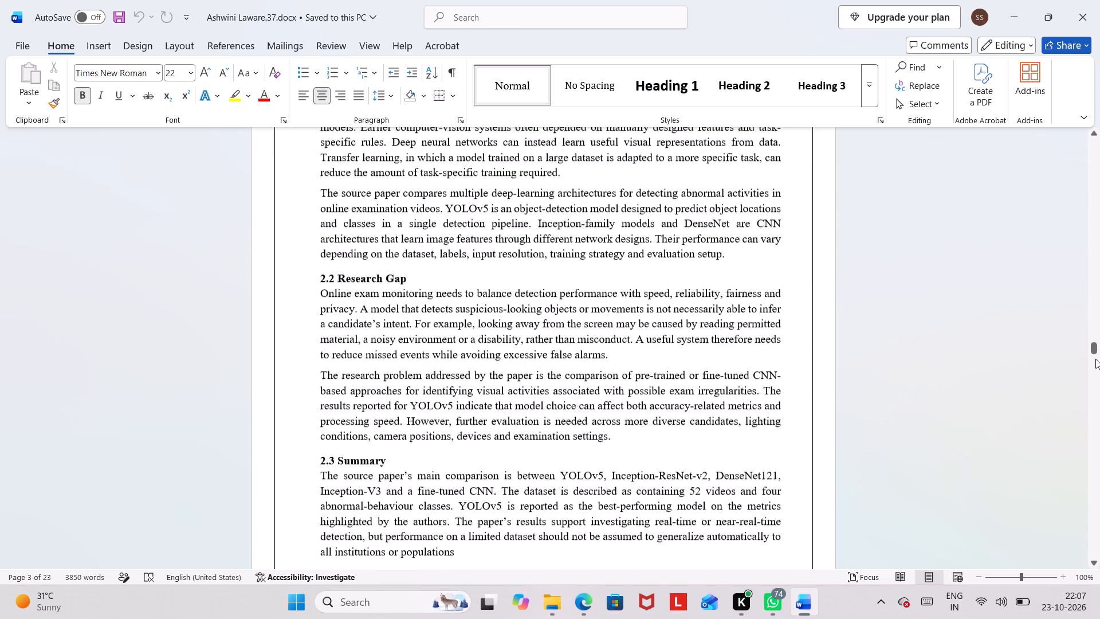
pyautogui.click(1095, 359)
pyautogui.click(1099, 377)
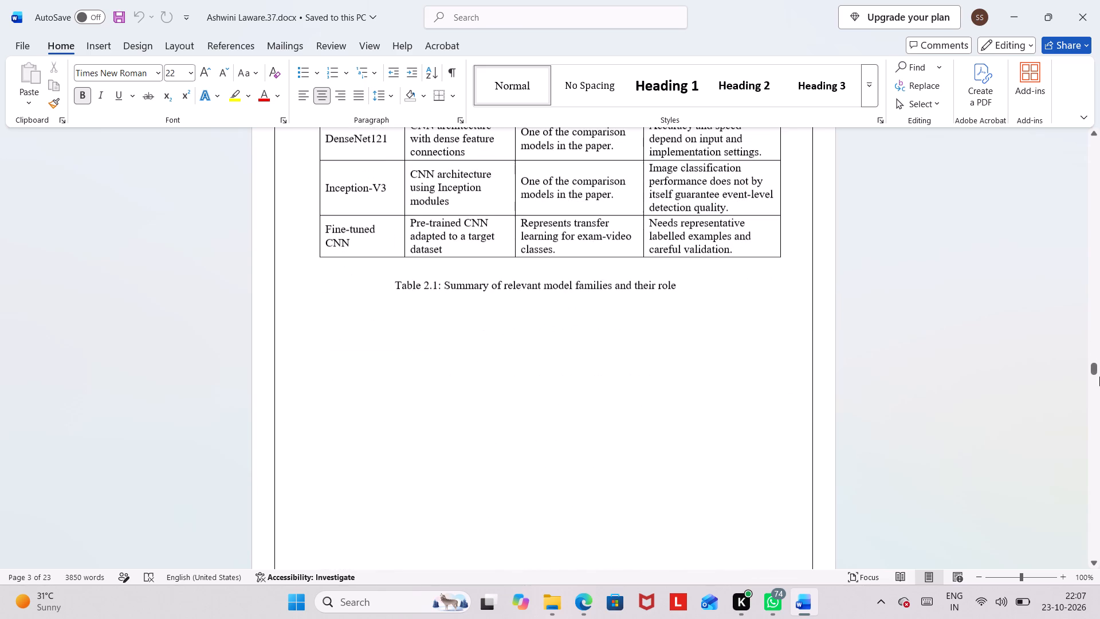
# Examine the headings, figures, tables and page breaks of Chapter 3 PROBLEM DEFINITION and Chapter 4 PROPOSED SOLUTION, through Table 4.2.
pyautogui.click(1099, 400)
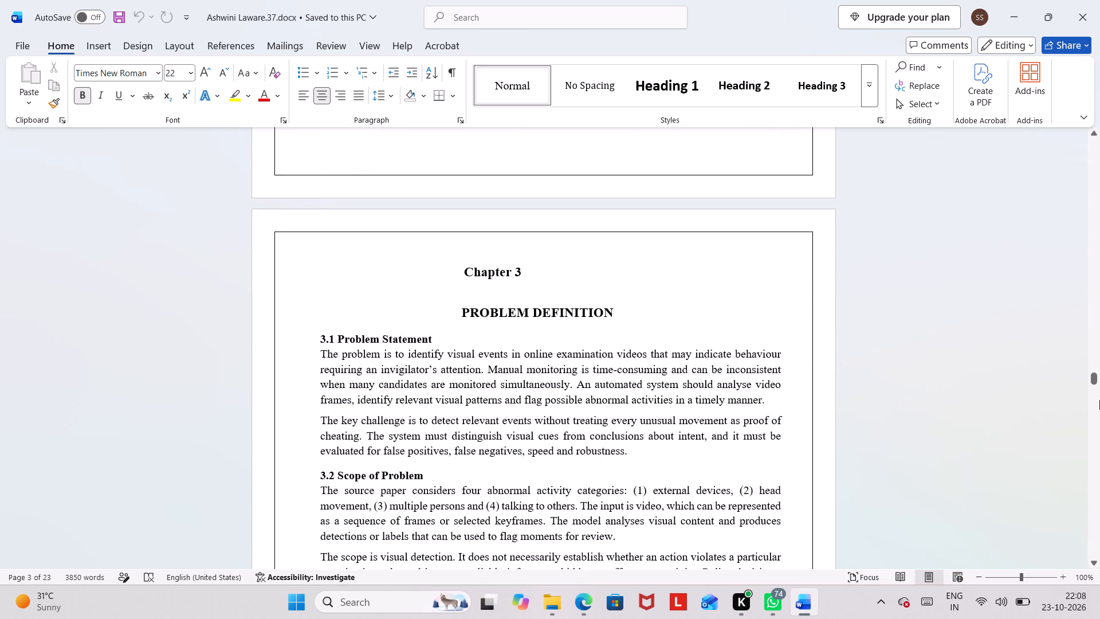
pyautogui.click(1099, 400)
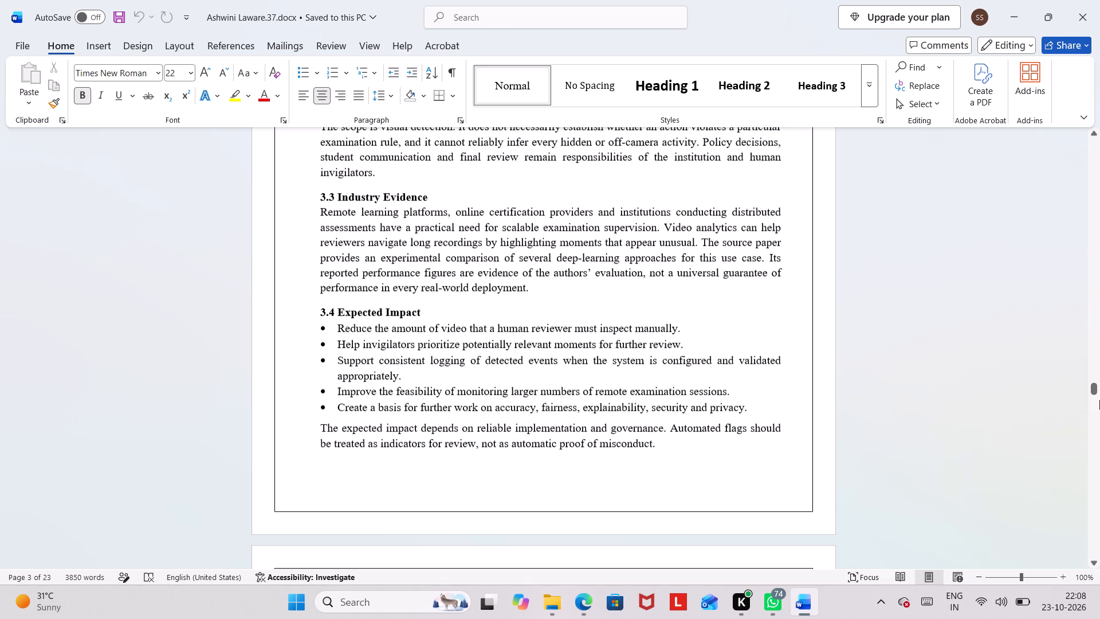
pyautogui.click(1098, 413)
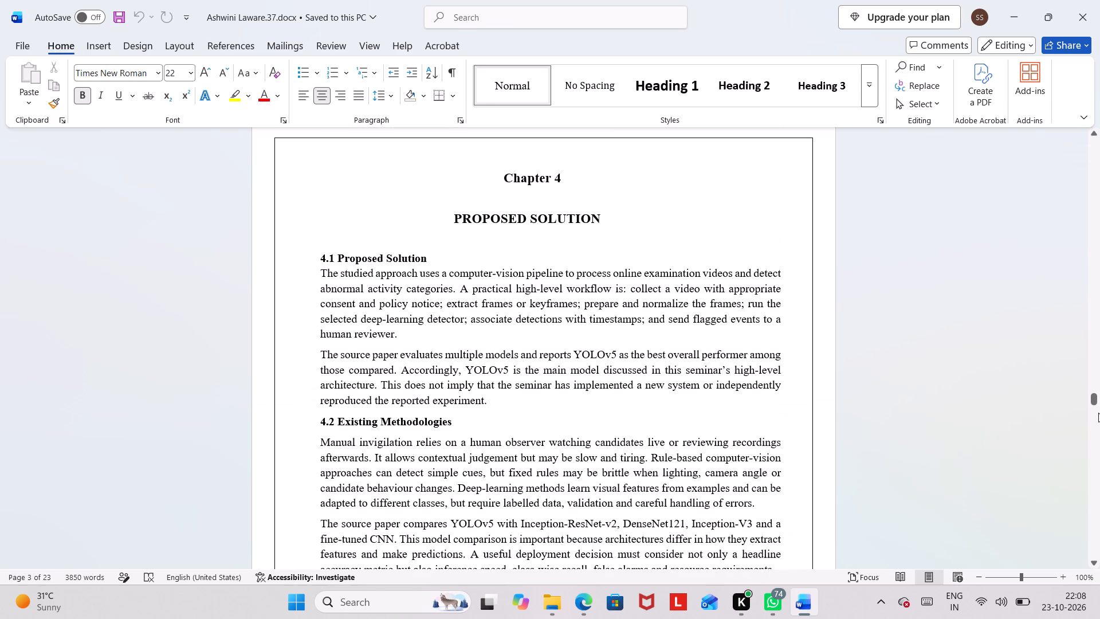
pyautogui.click(1099, 430)
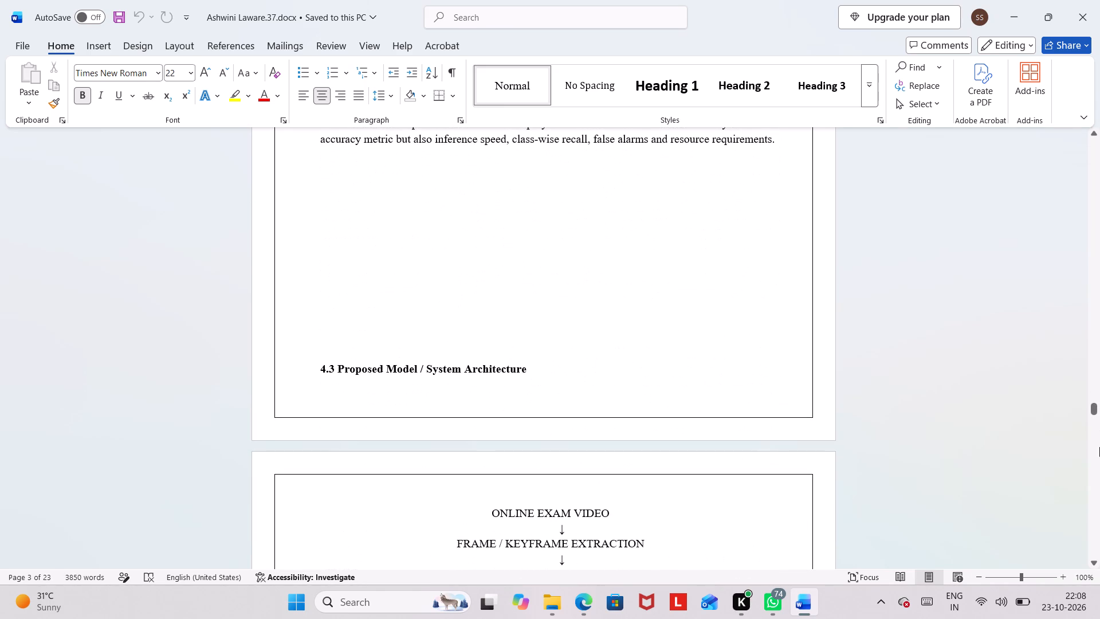
pyautogui.click(541, 366)
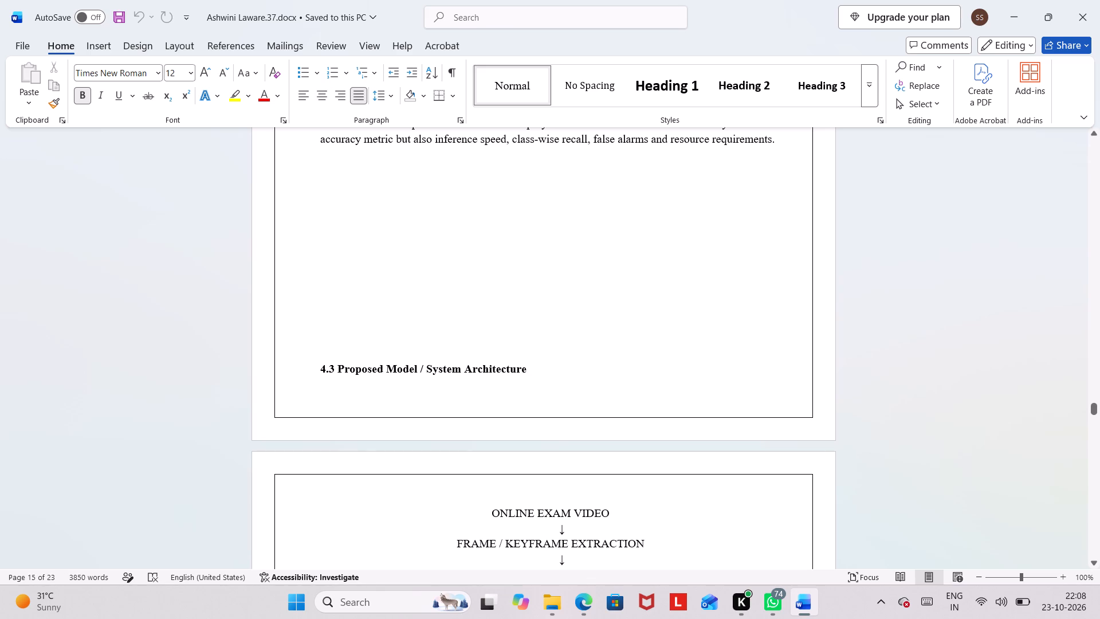
pyautogui.click(1095, 417)
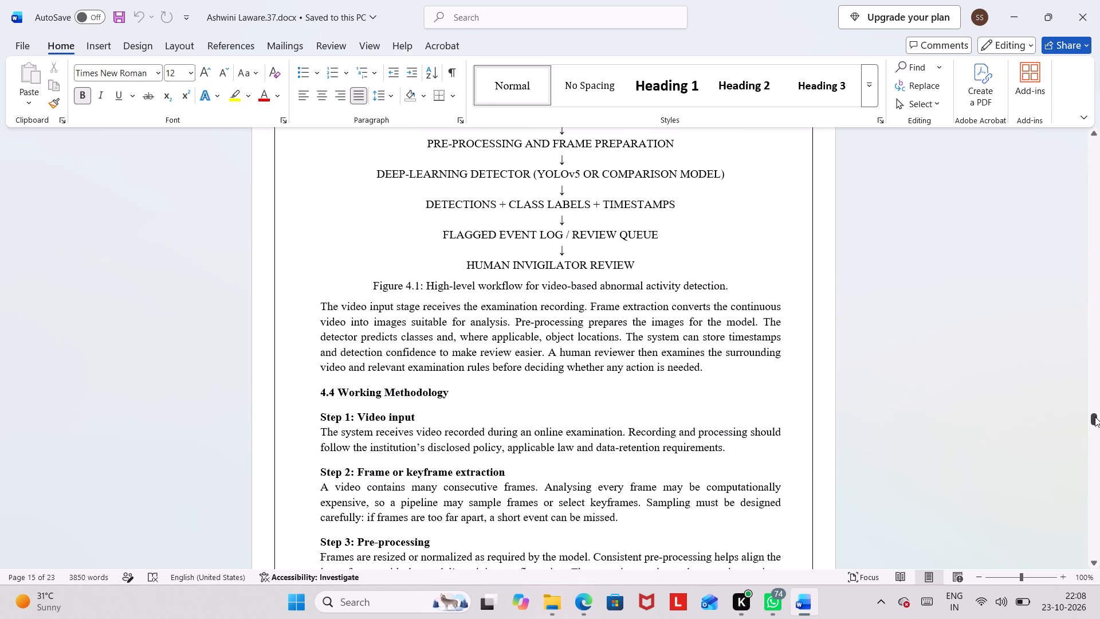
pyautogui.click(1099, 444)
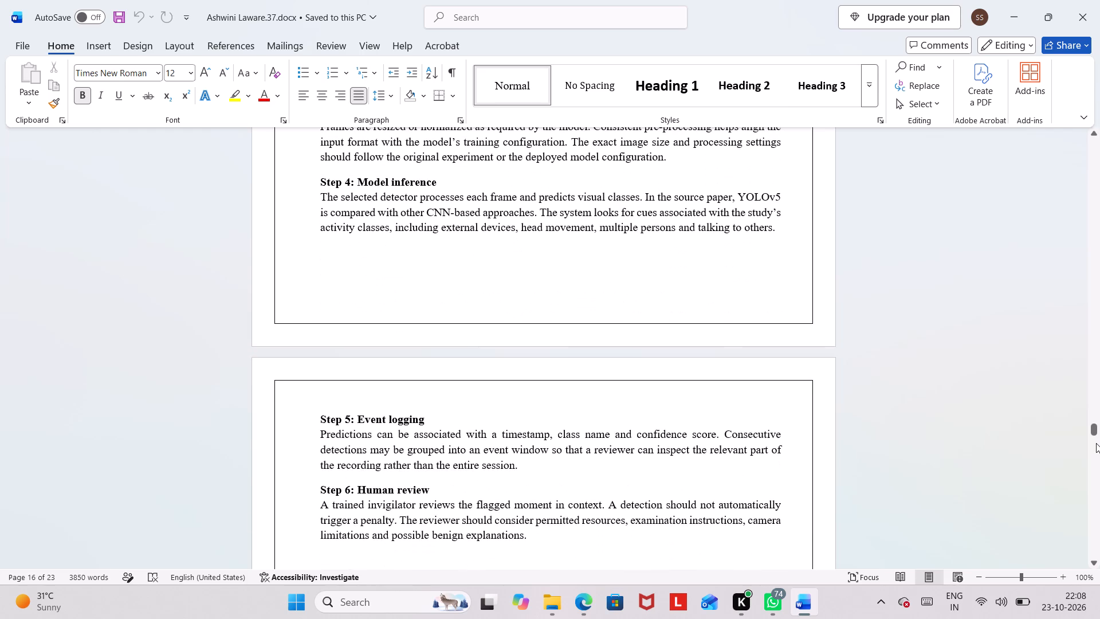
pyautogui.click(1098, 449)
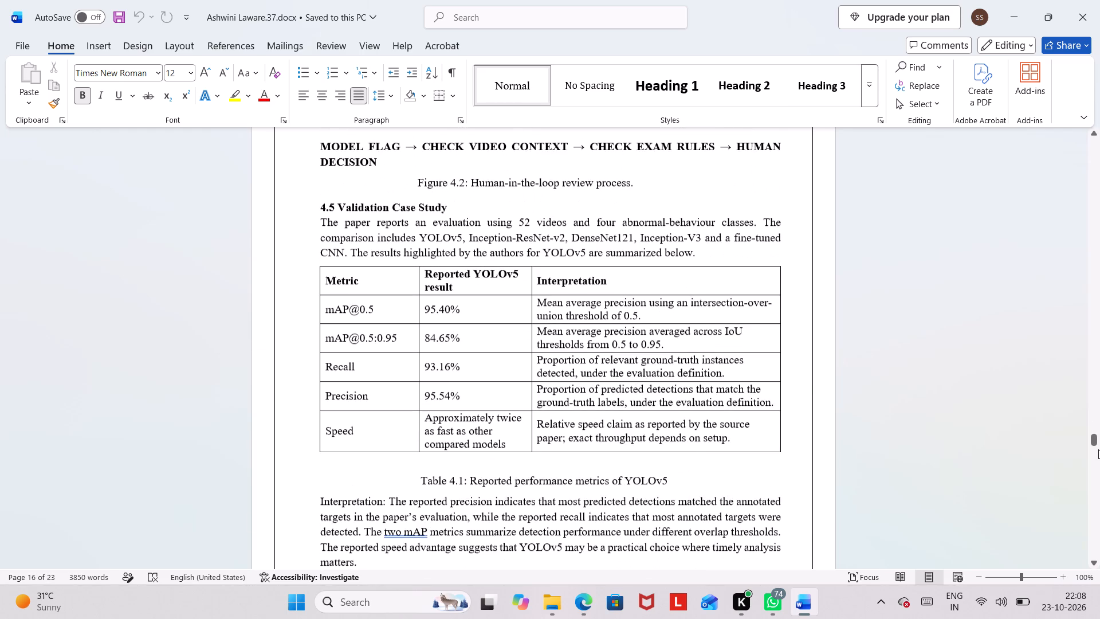
pyautogui.click(1097, 455)
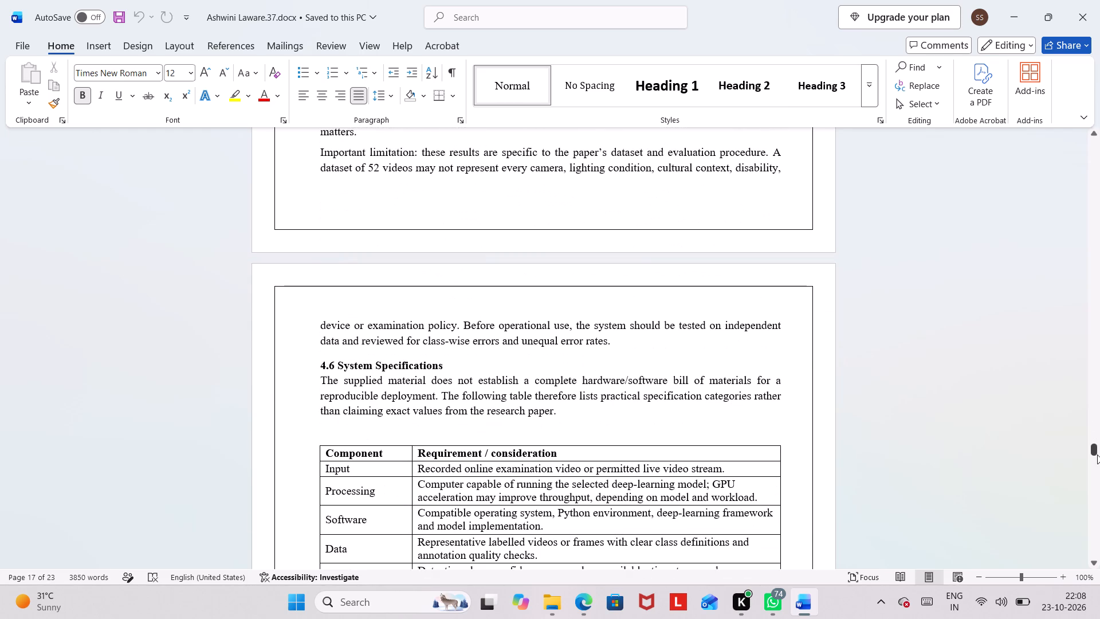
pyautogui.click(1097, 463)
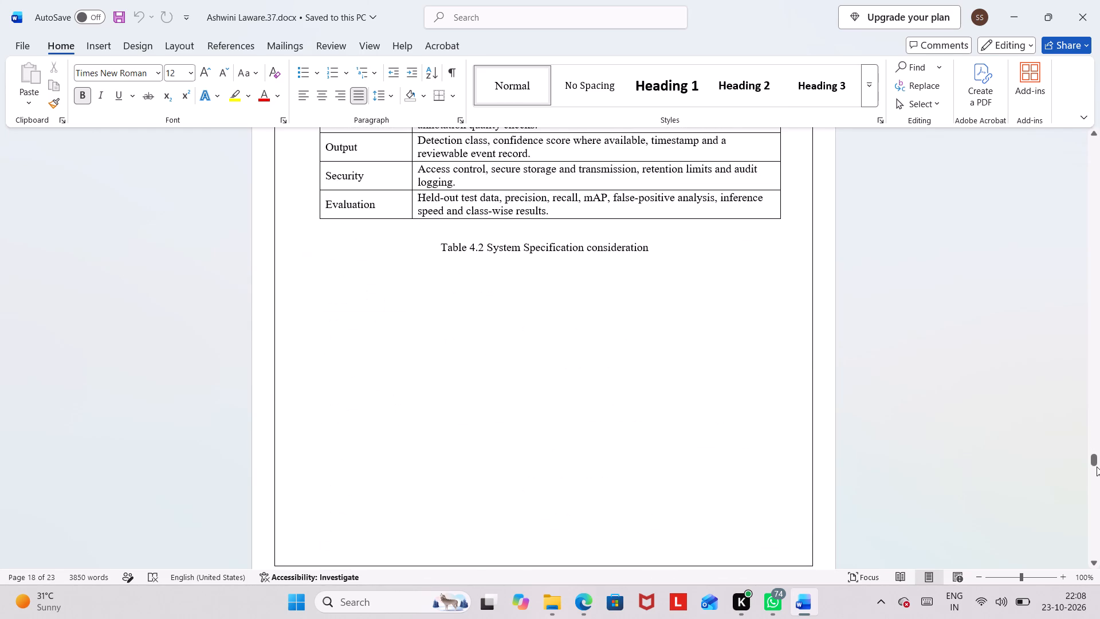
# Examine the chapter headings, Table 5.1 and page layout from Chapter 5 ADVANTAGES AND LIMITATIONS through the final CHAPTER 8 REFERENCES page.
pyautogui.click(1096, 475)
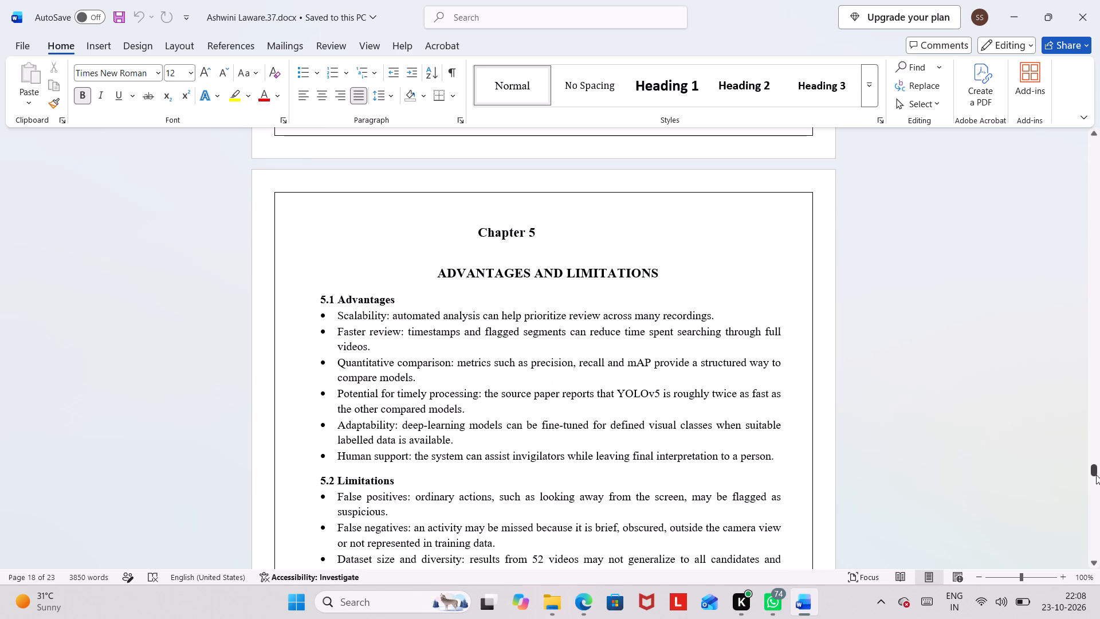
pyautogui.click(1097, 481)
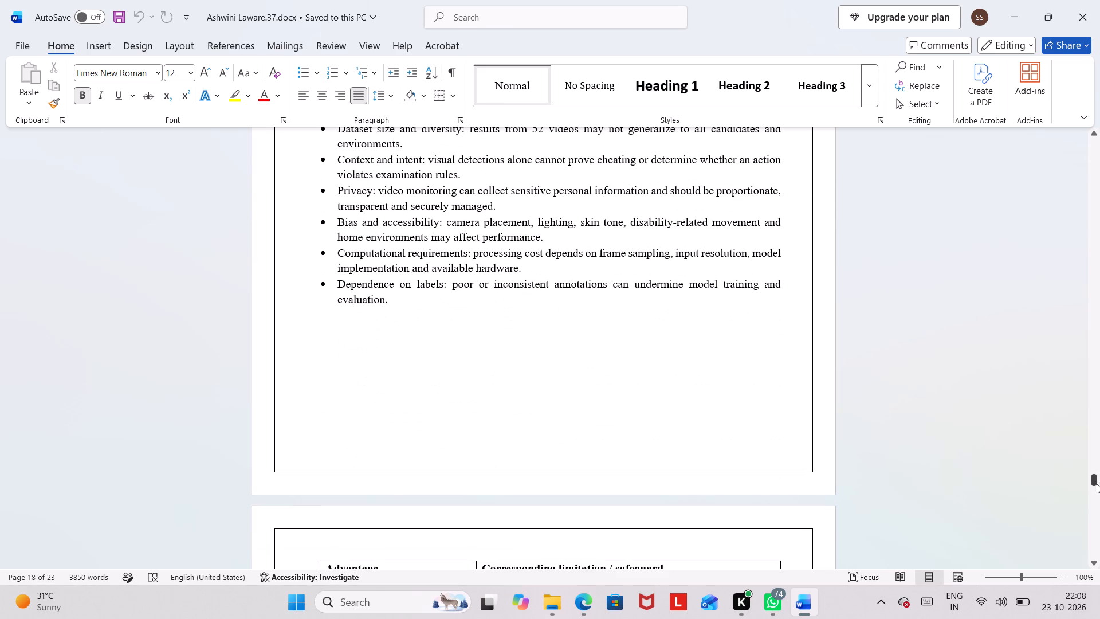
pyautogui.click(1097, 492)
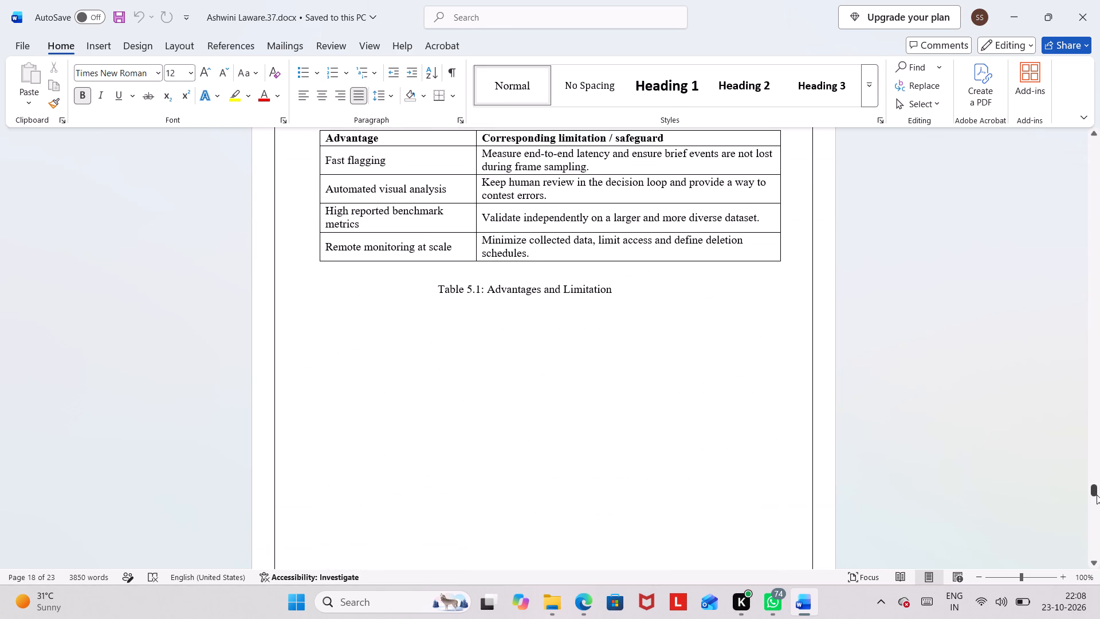
pyautogui.click(1097, 503)
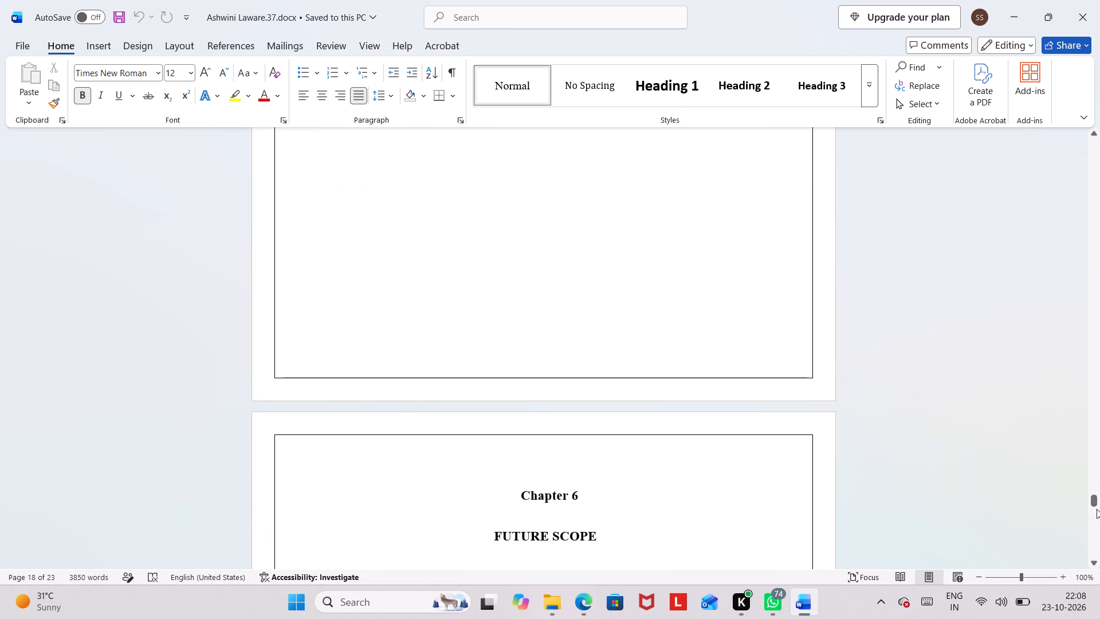
pyautogui.click(1097, 510)
pyautogui.click(1097, 523)
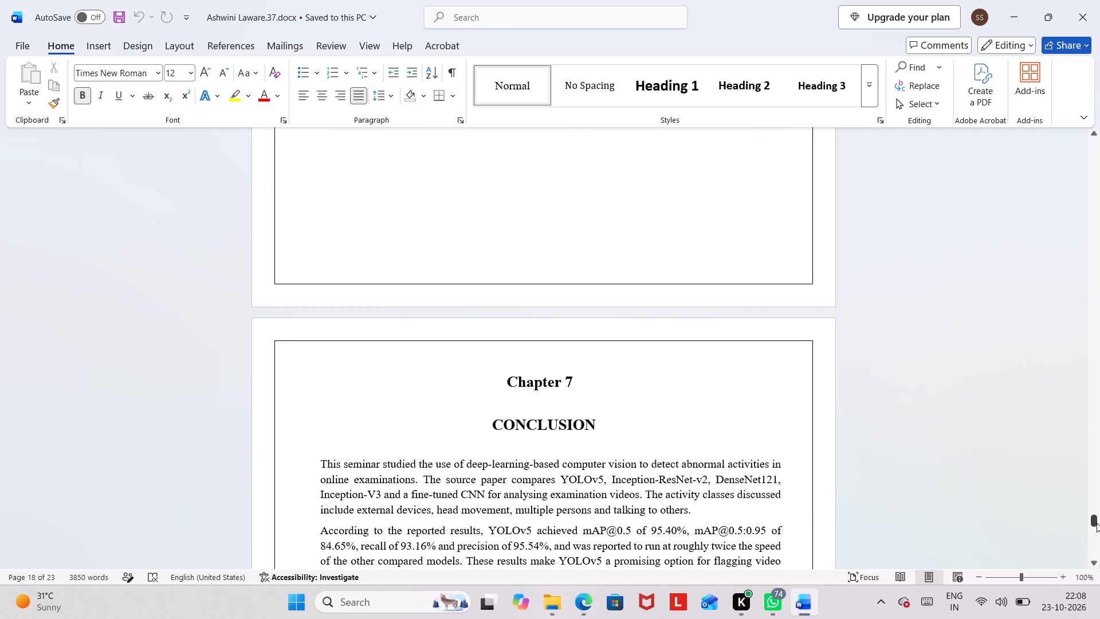
pyautogui.click(1097, 535)
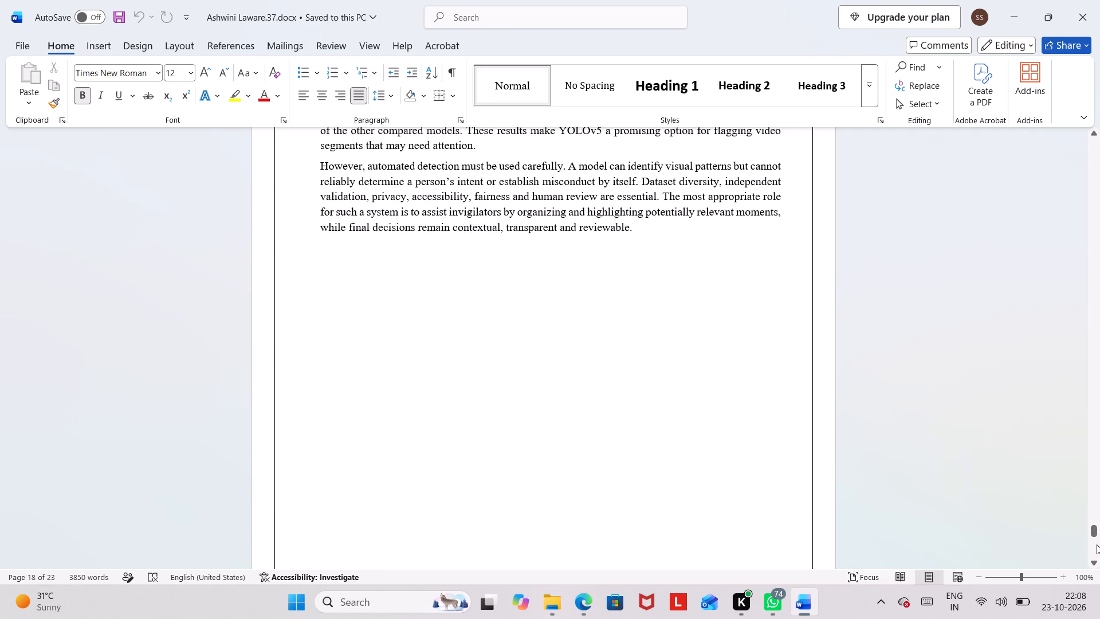
pyautogui.click(1097, 544)
pyautogui.moveTo(1086, 555); pyautogui.dragTo(1087, 561)
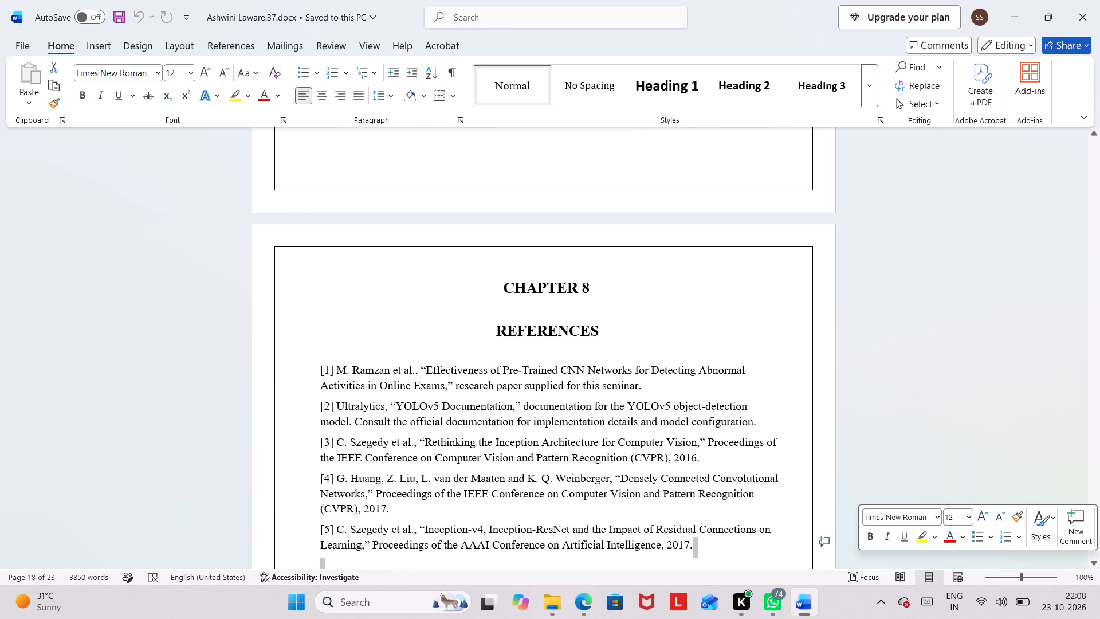
pyautogui.click(1039, 425)
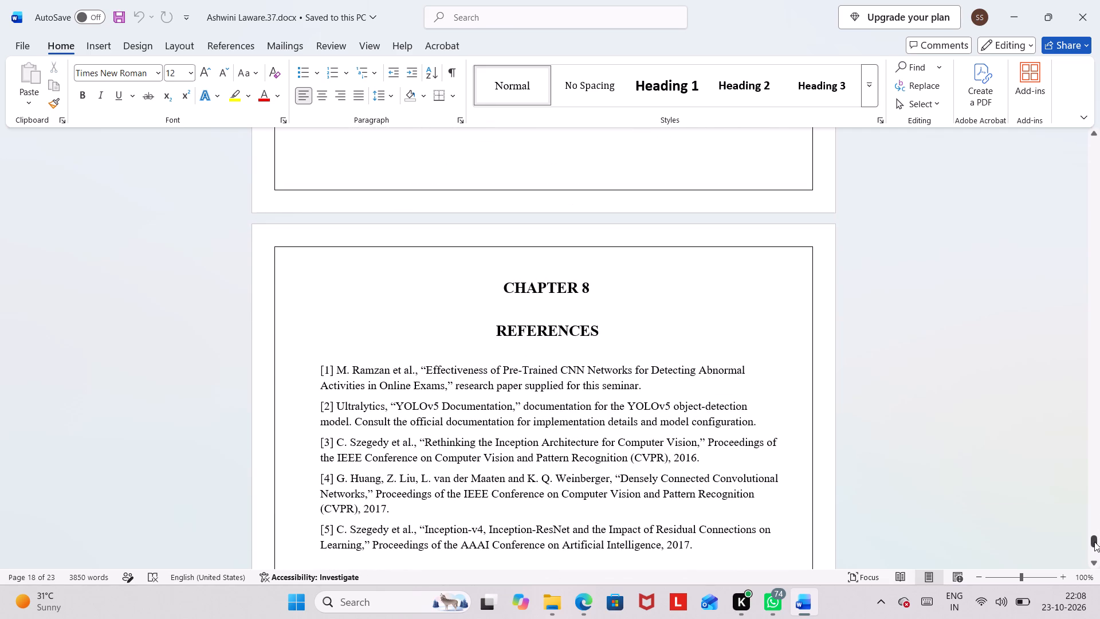
pyautogui.moveTo(1093, 542); pyautogui.dragTo(1094, 567)
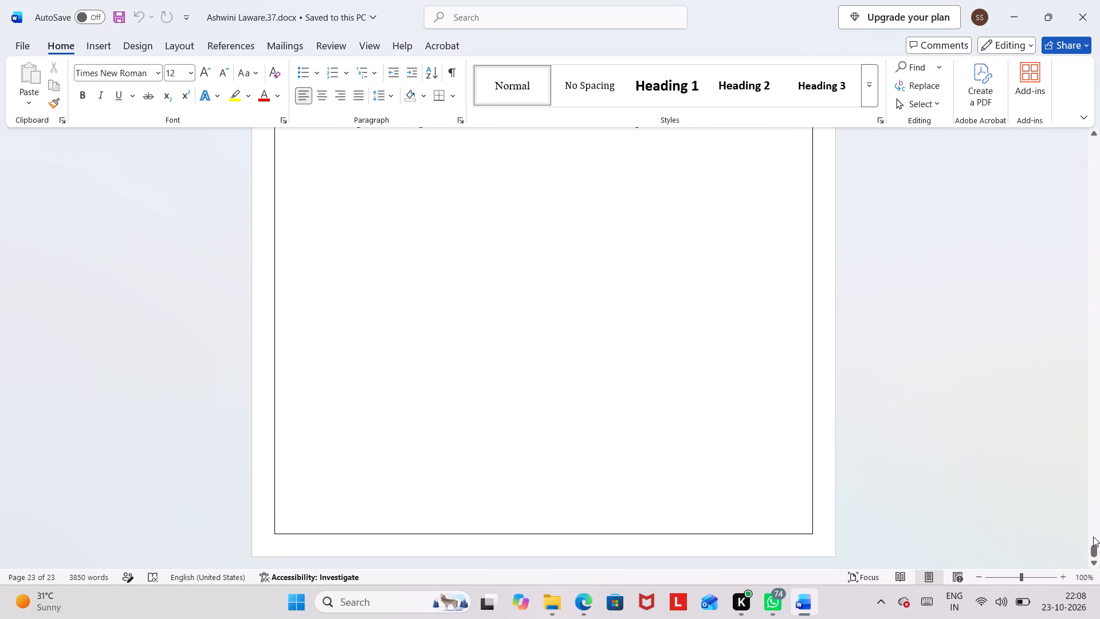
pyautogui.click(1093, 536)
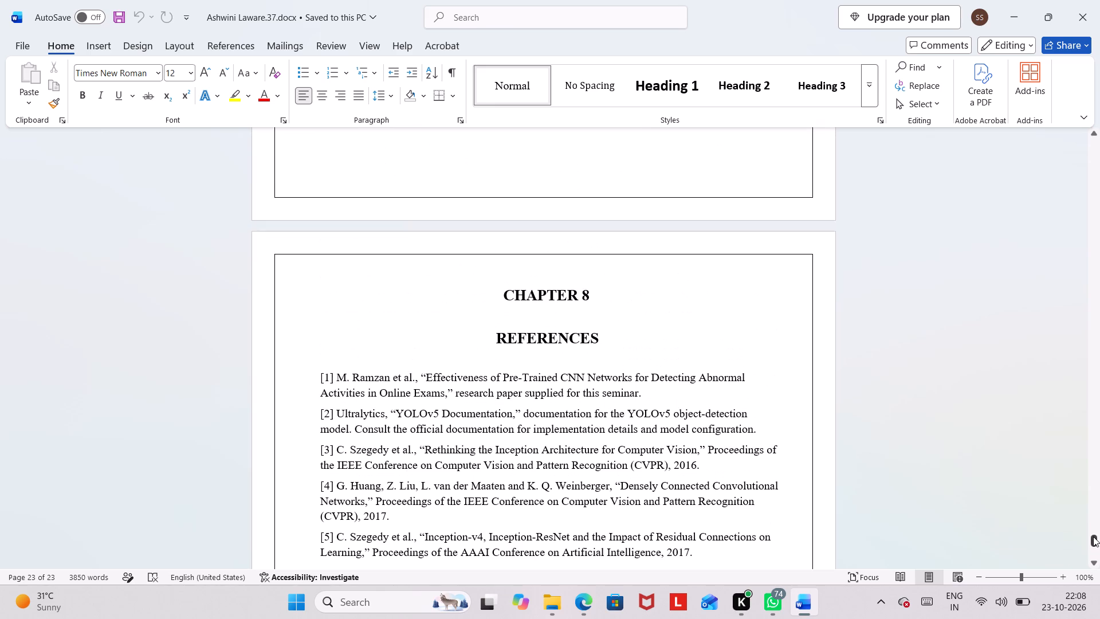
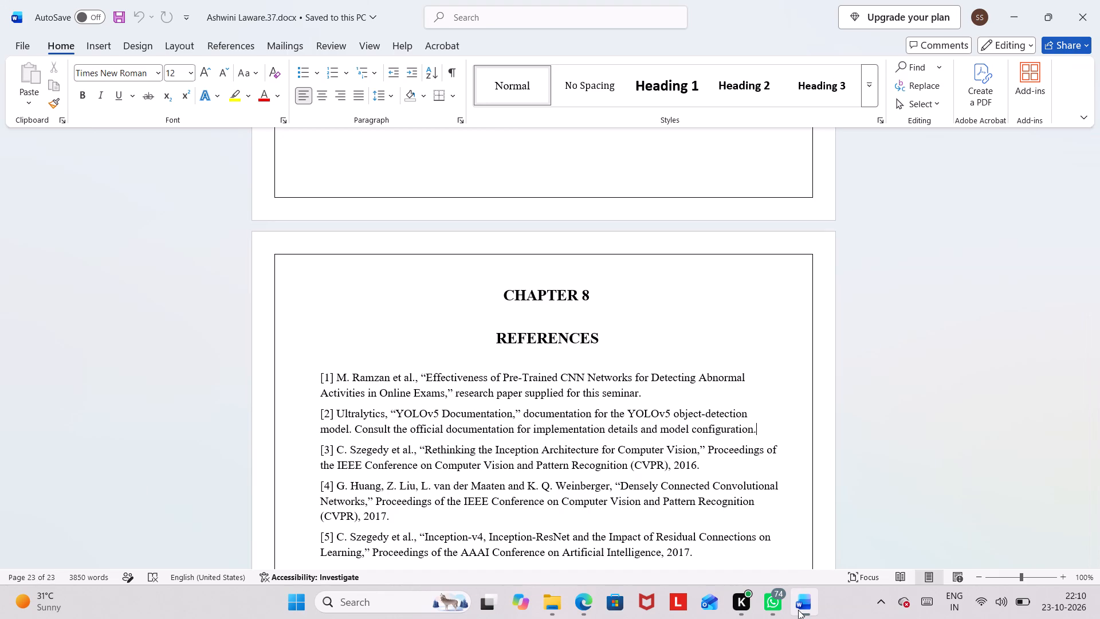
# Look back through the report from the Chapter 8 REFERENCES page to section 4.6 System Specifications, checking chapter headings and Table 5.1.
pyautogui.press('Up')
pyautogui.press('Up')
pyautogui.press('Up')
pyautogui.click(1097, 166)
pyautogui.click(1097, 166)
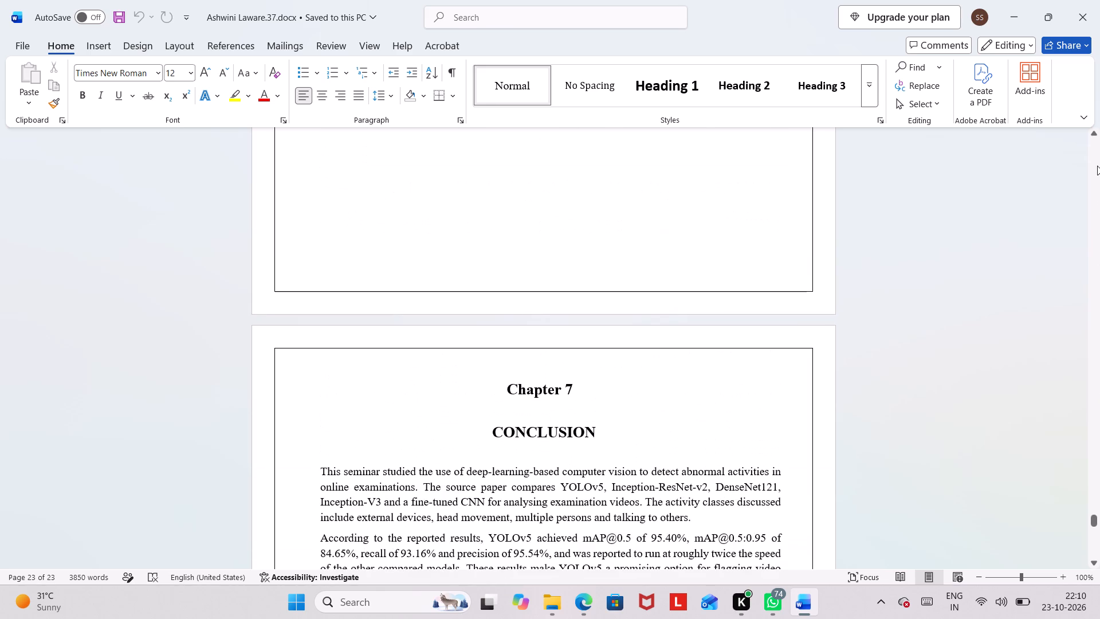
pyautogui.click(1097, 166)
pyautogui.click(1097, 166)
pyautogui.click(1097, 166)
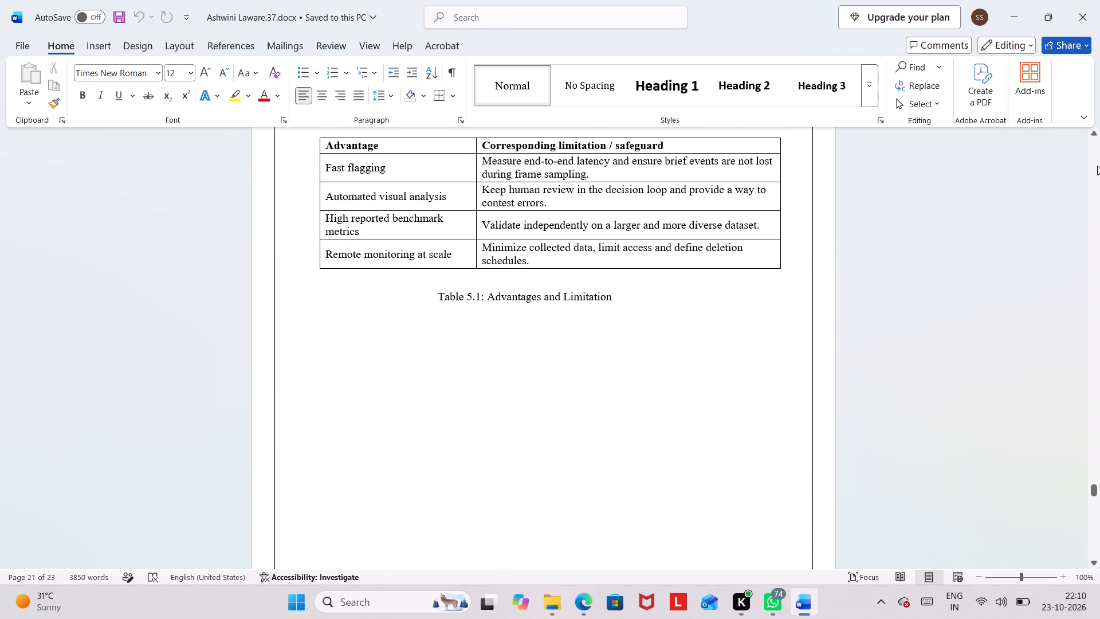
pyautogui.click(1097, 166)
pyautogui.click(1097, 166)
pyautogui.click(1097, 166)
pyautogui.click(1097, 166)
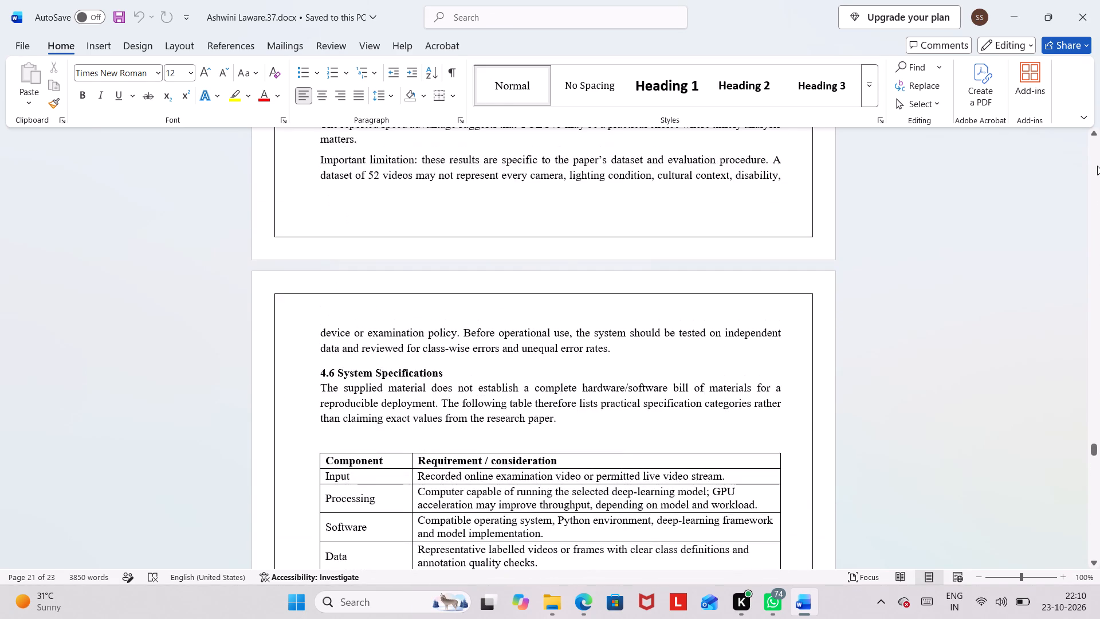
# Look back from section 4.6 through section 4.3 Proposed Model / System Architecture and Table 2.1 to the end of Chapter 1, checking the page layout.
pyautogui.click(1097, 166)
pyautogui.click(1097, 166)
pyautogui.doubleClick(1097, 166)
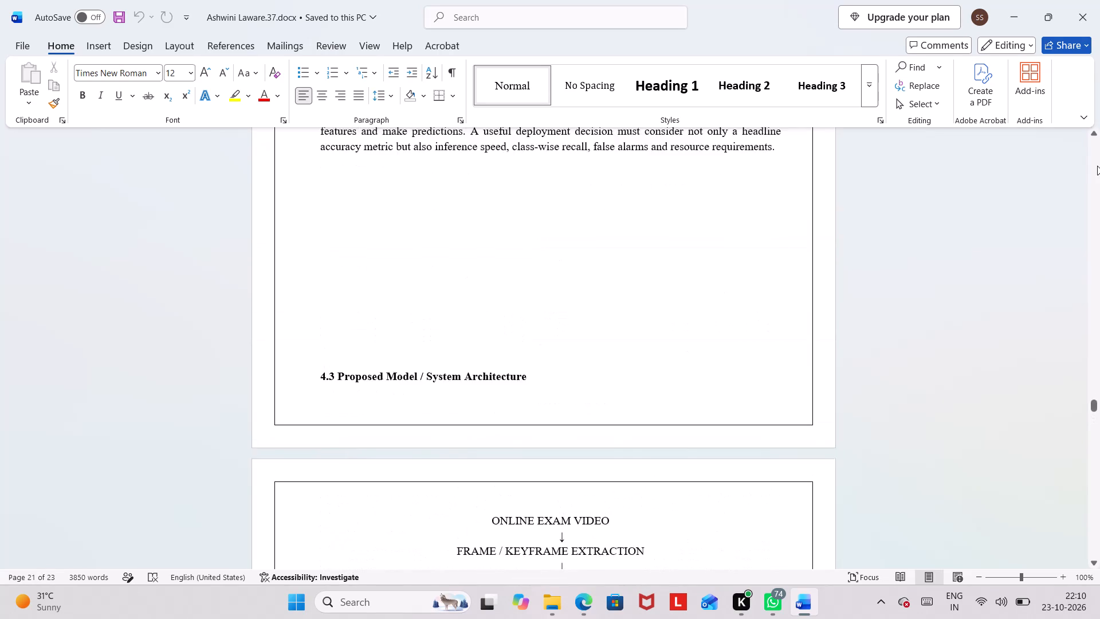
pyautogui.click(1097, 166)
pyautogui.click(1097, 166)
pyautogui.click(1097, 166)
pyautogui.click(1097, 166)
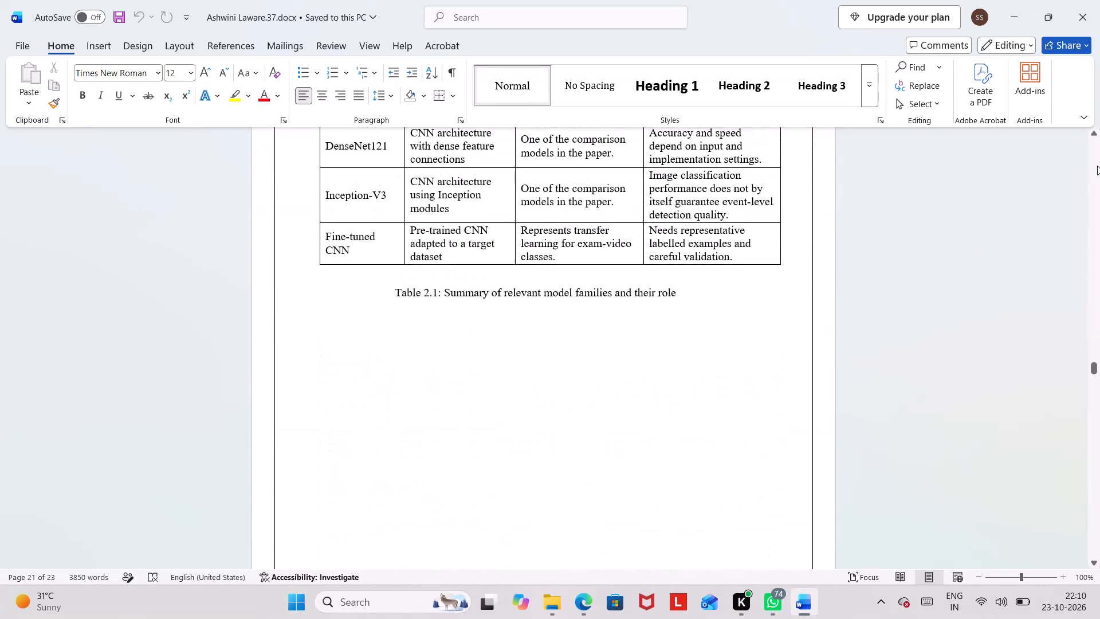
pyautogui.click(1097, 166)
pyautogui.click(1097, 166)
pyautogui.click(1097, 166)
pyautogui.click(1097, 166)
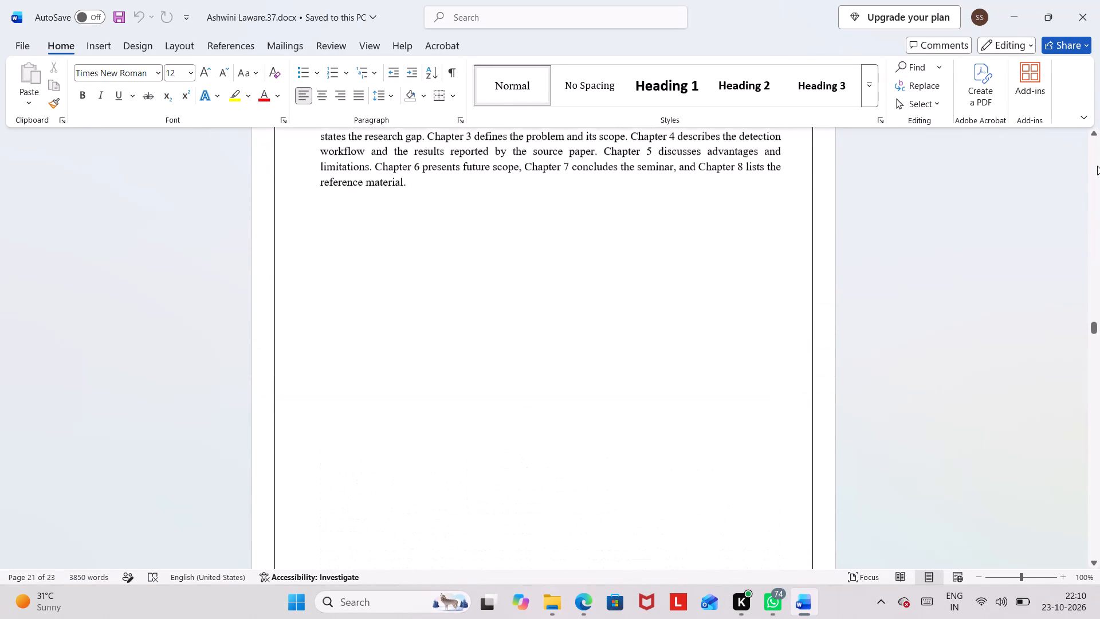
# Look back through the front pages, from the abbreviations table and List Of Figures to the Acknowledgement page with its signature block.
pyautogui.click(1097, 166)
pyautogui.click(1097, 166)
pyautogui.click(1097, 166)
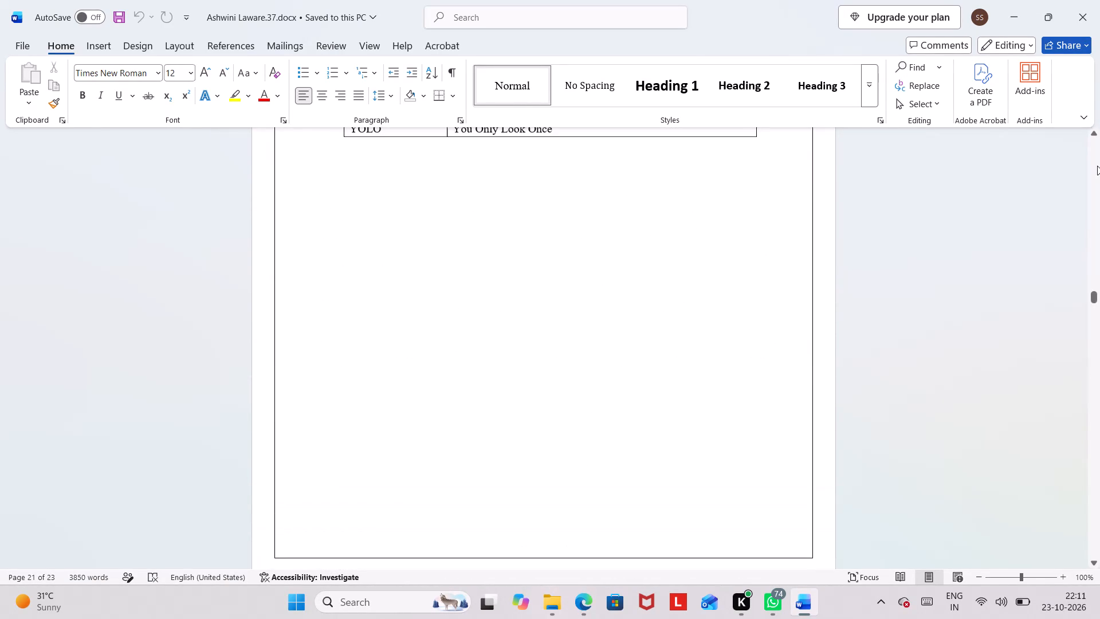
pyautogui.click(1097, 166)
pyautogui.click(1097, 166)
pyautogui.click(1097, 166)
pyautogui.click(1097, 166)
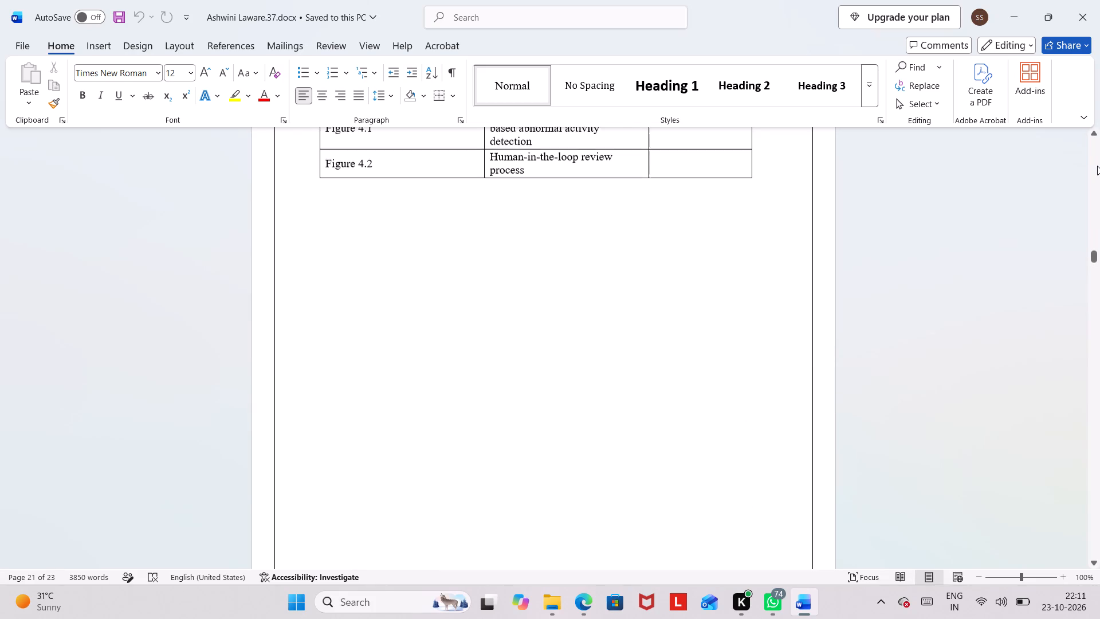
pyautogui.click(1097, 166)
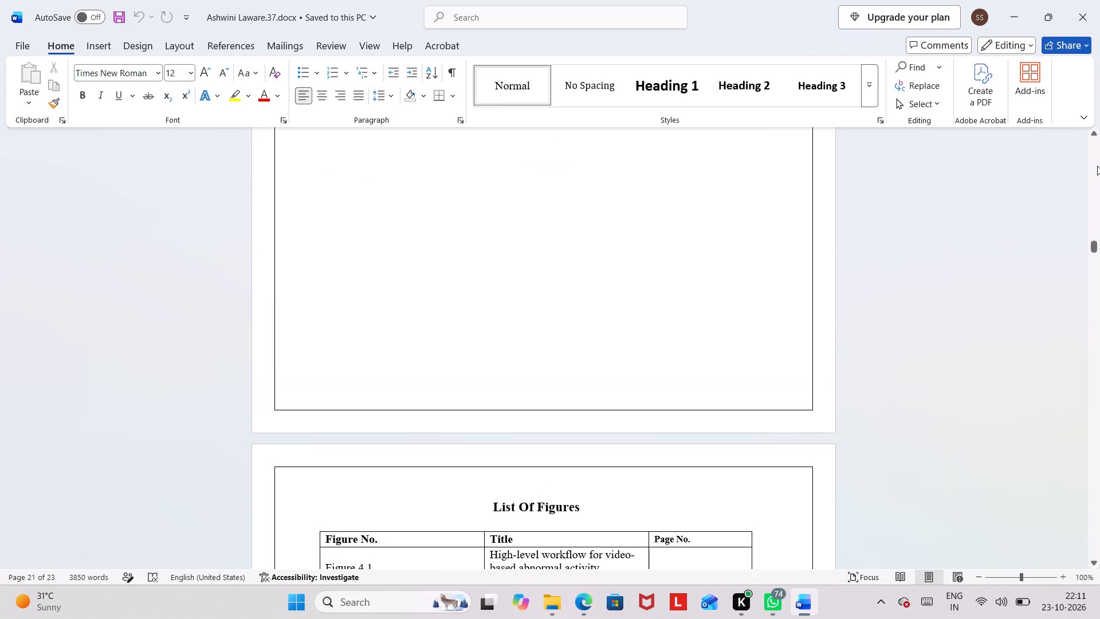
pyautogui.click(1097, 166)
pyautogui.click(1097, 166)
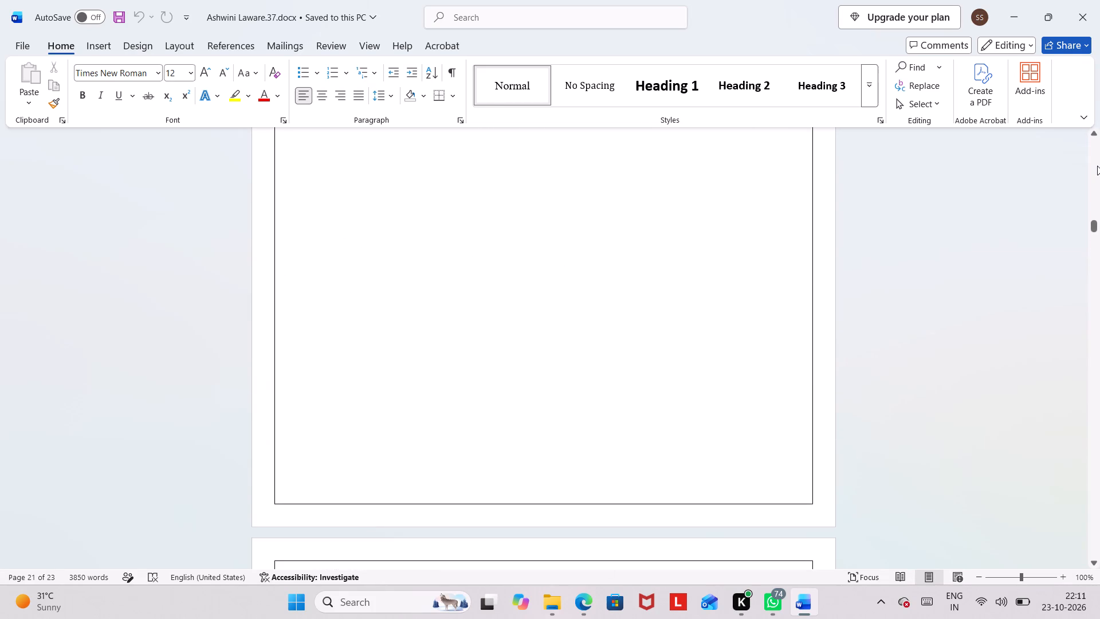
pyautogui.click(1097, 166)
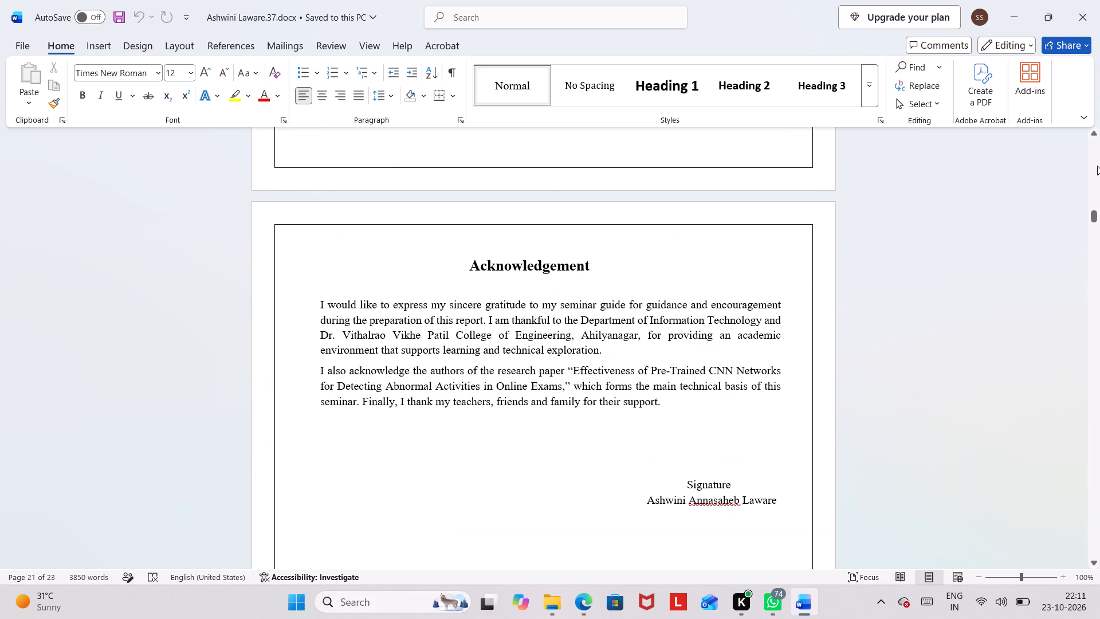